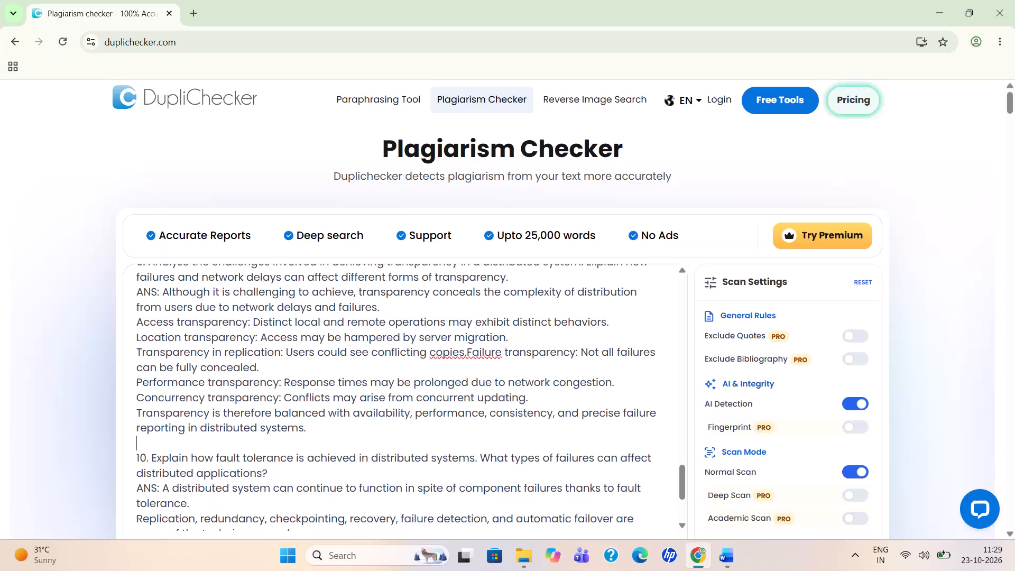
In answer 10, join the line starting "Replication, redundancy" to the preceding fault tolerance sentence, separated by a space.
{"action": "scroll", "coordinate": [303, 480], "scroll_direction": "down", "scroll_amount": 1}
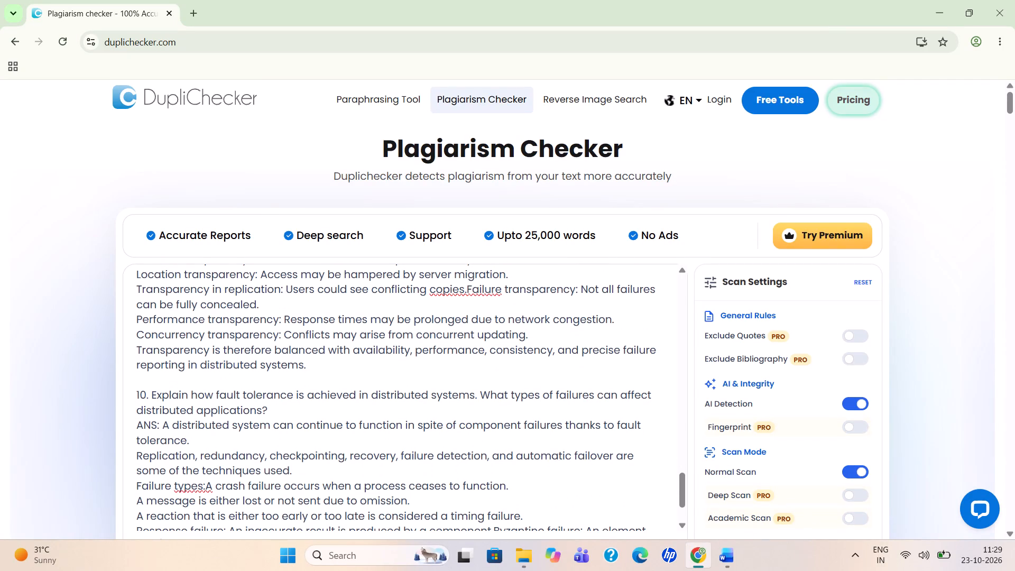
{"action": "left_click", "coordinate": [136, 456]}
{"action": "key", "text": "BackSpace"}
{"action": "key", "text": "space"}
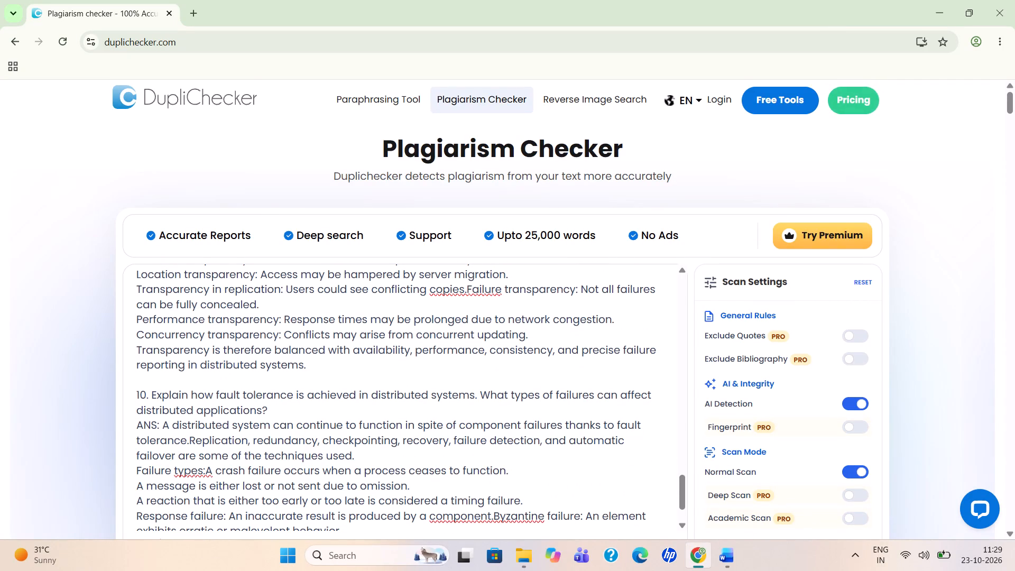
Merge the "A message" and "A reaction" lines into the failure types paragraph, adding spaces after "omission." and "Failure types:".
{"action": "scroll", "coordinate": [136, 456], "scroll_direction": "down", "scroll_amount": 1}
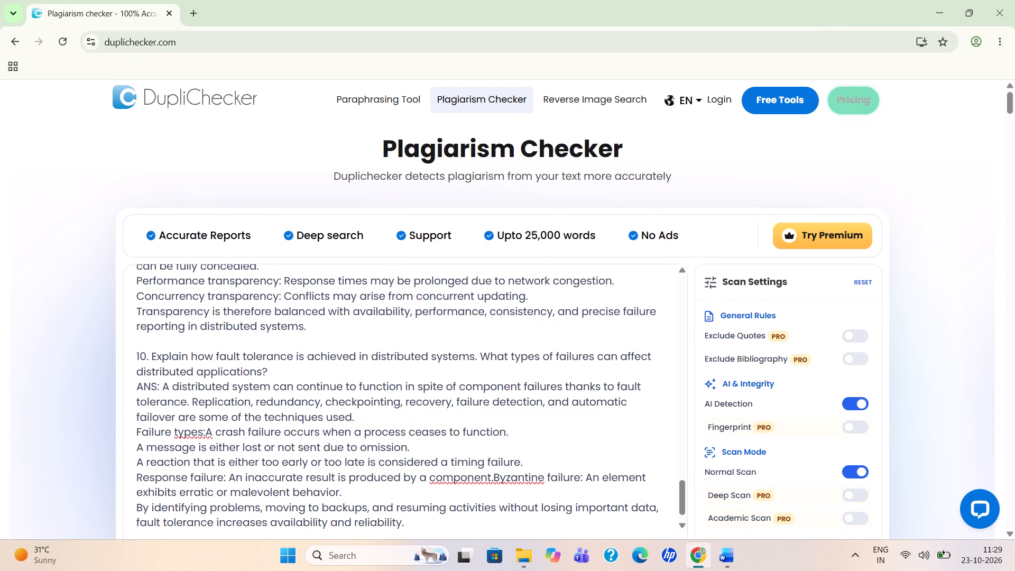
{"action": "scroll", "coordinate": [136, 456], "scroll_direction": "down", "scroll_amount": 1}
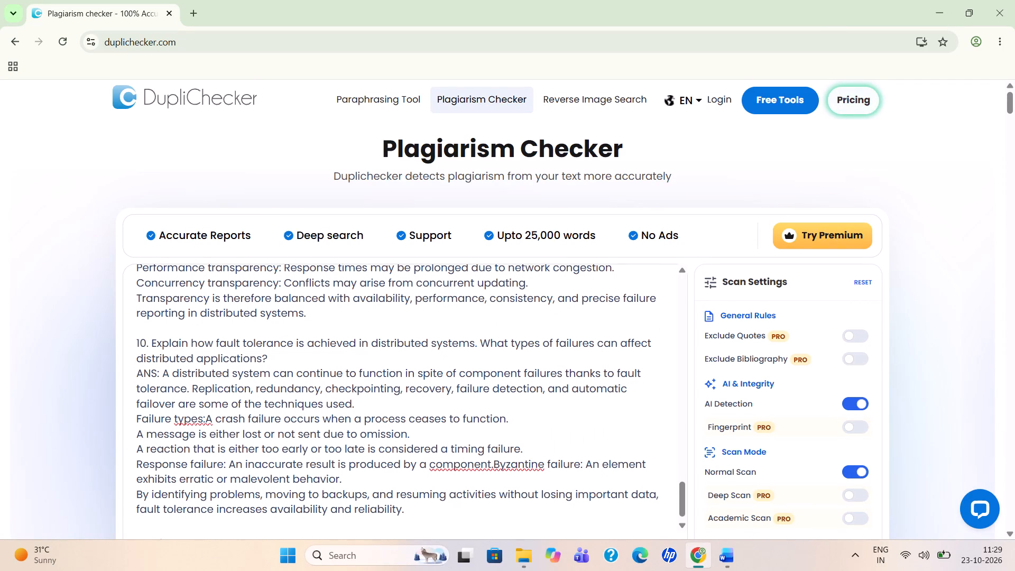
{"action": "left_click", "coordinate": [136, 432]}
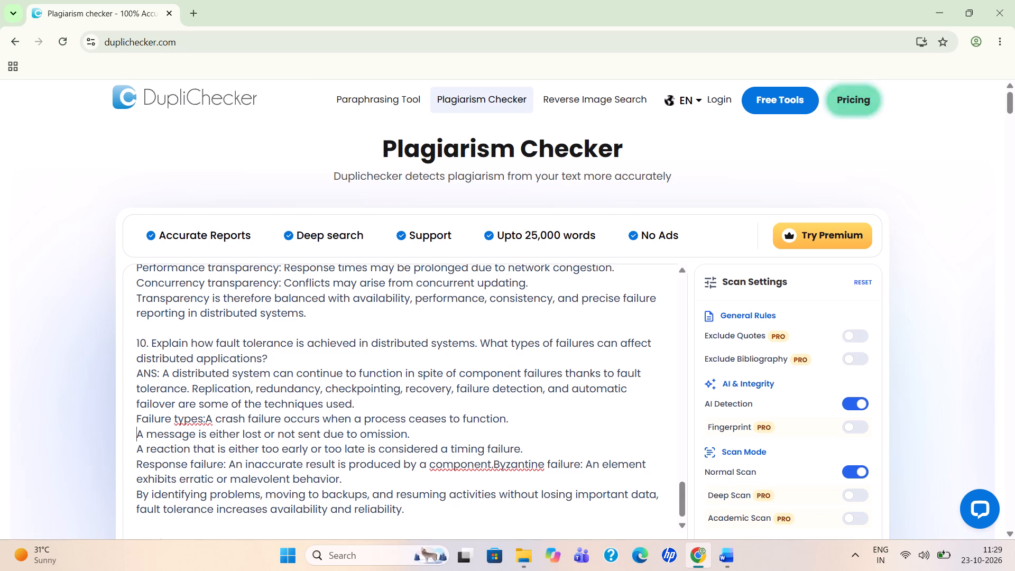
{"action": "key", "text": "BackSpace"}
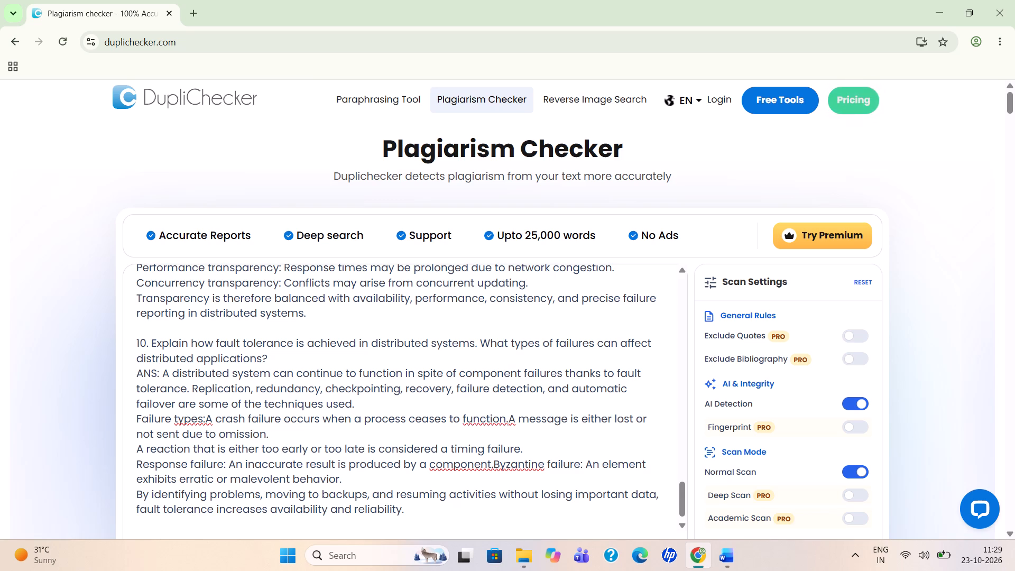
{"action": "left_click", "coordinate": [139, 446]}
{"action": "key", "text": "BackSpace"}
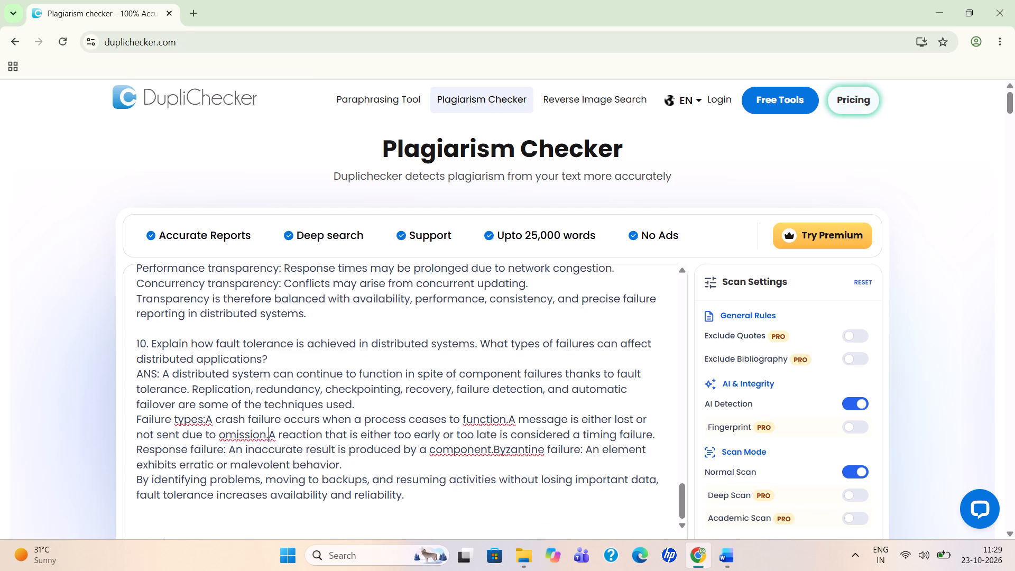
{"action": "key", "text": "space"}
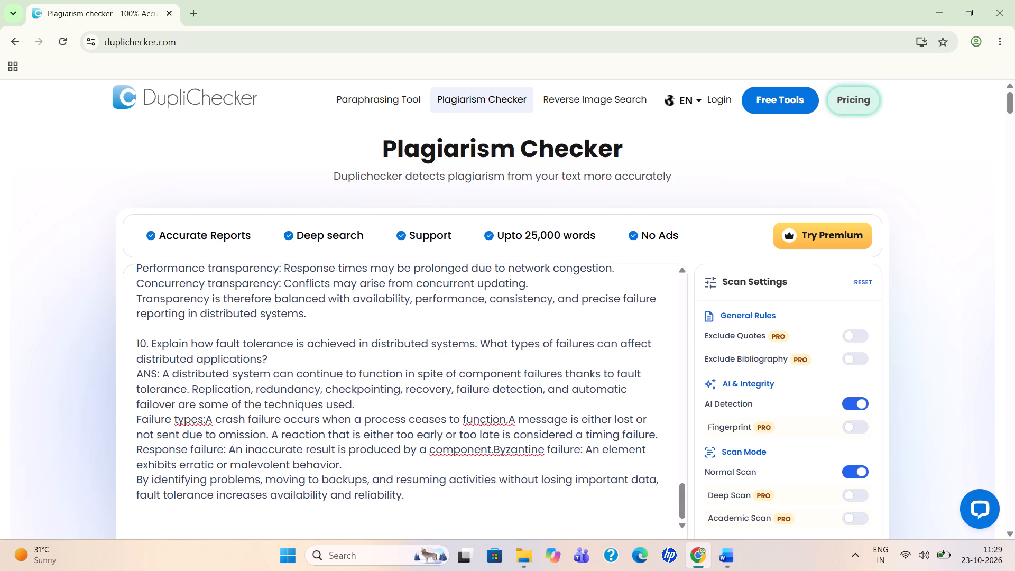
{"action": "left_click", "coordinate": [205, 418]}
{"action": "key", "text": "space"}
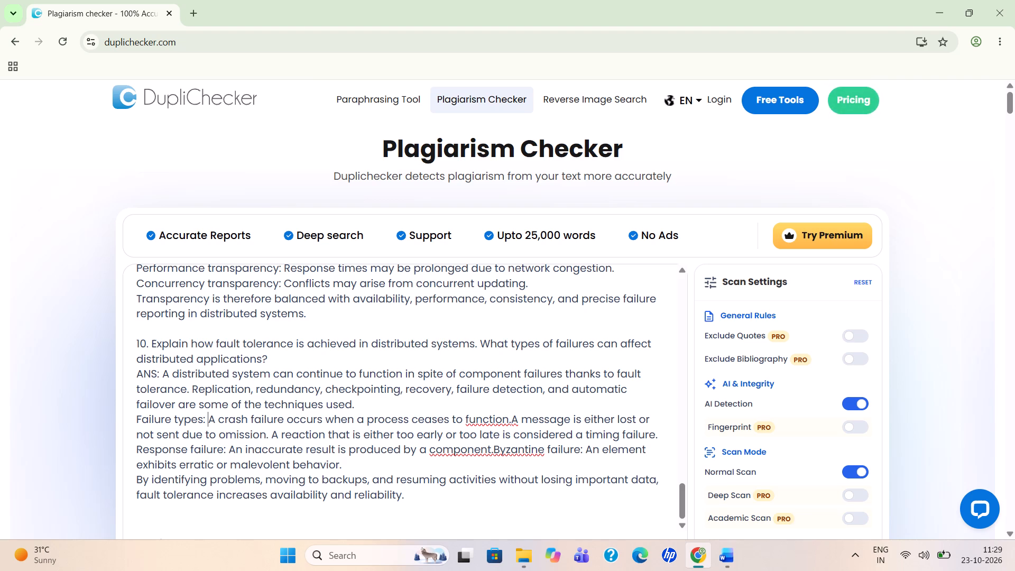
Join the closing "By identifying problems" sentence to the end of the Byzantine failure sentence, separated by a space.
{"action": "left_click", "coordinate": [136, 480]}
{"action": "key", "text": "BackSpace"}
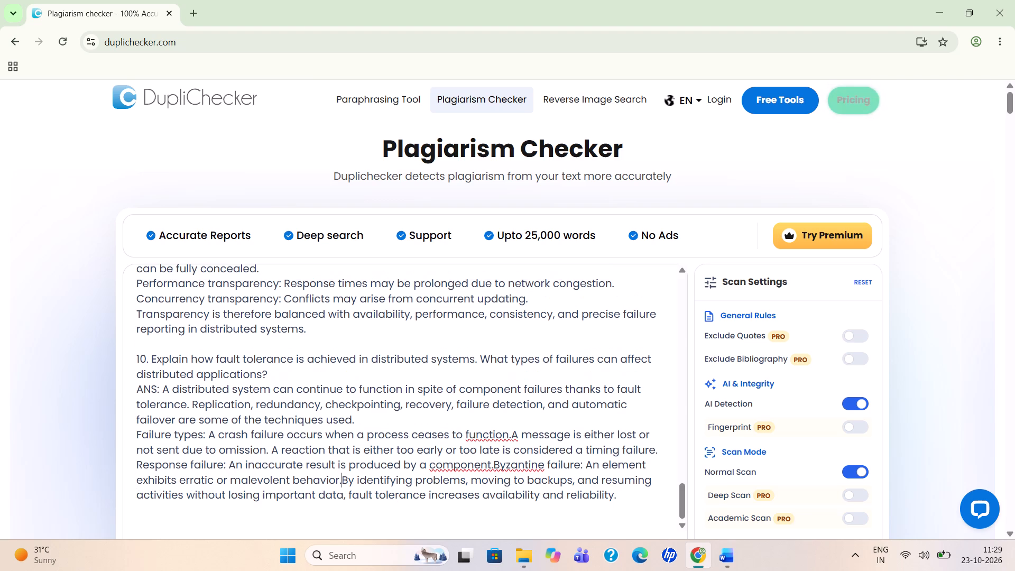
{"action": "key", "text": "space"}
Insert the missing spaces after "component." and "function." in the failure types paragraph of answer 10.
{"action": "scroll", "coordinate": [136, 480], "scroll_direction": "down", "scroll_amount": 1}
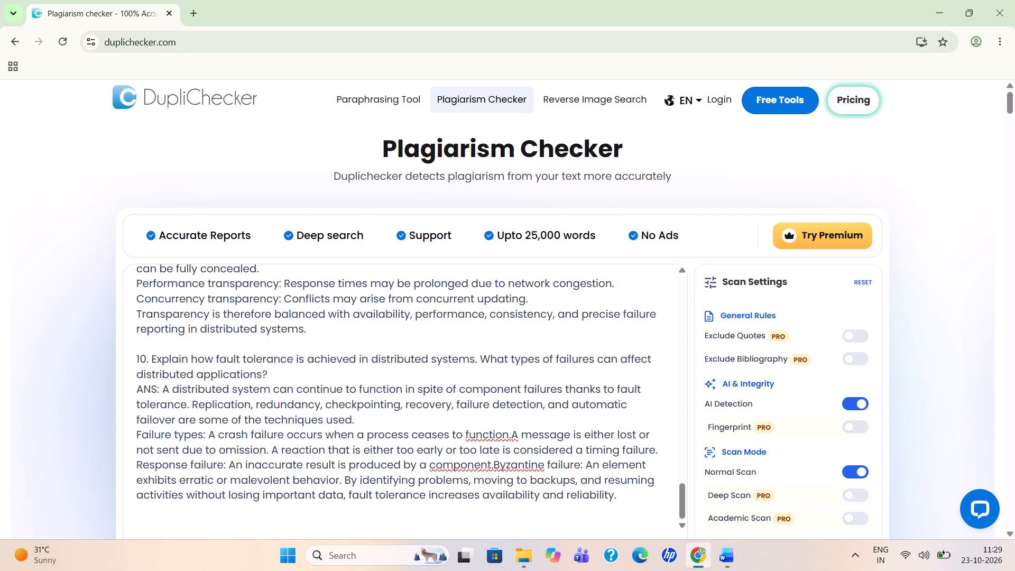
{"action": "left_click", "coordinate": [494, 468]}
{"action": "key", "text": "space"}
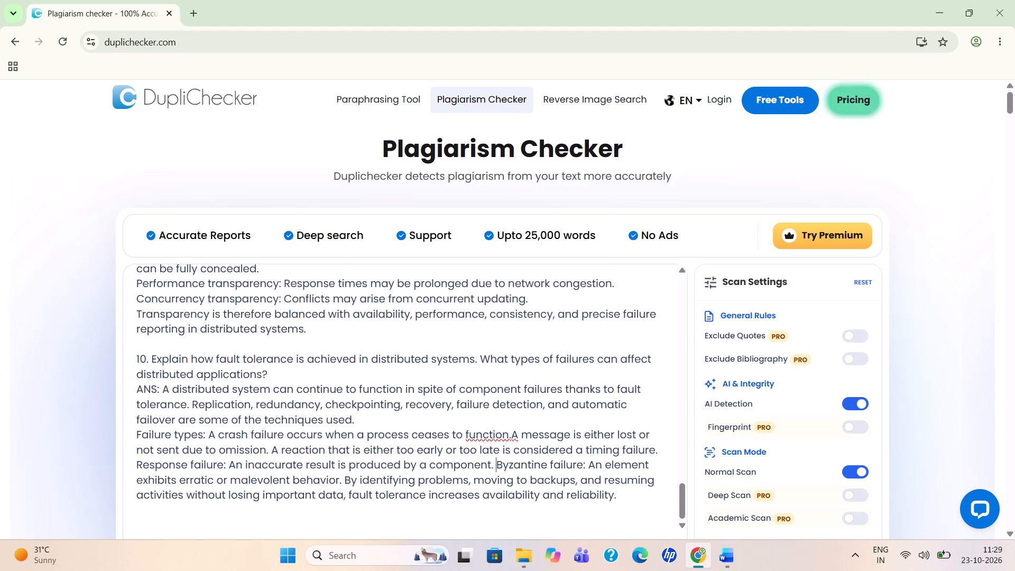
{"action": "left_click", "coordinate": [512, 434]}
{"action": "key", "text": "space"}
Review the pasted answers from question 10 back to the earlier questions for remaining formatting and spacing problems.
{"action": "scroll", "coordinate": [512, 434], "scroll_direction": "down", "scroll_amount": 1}
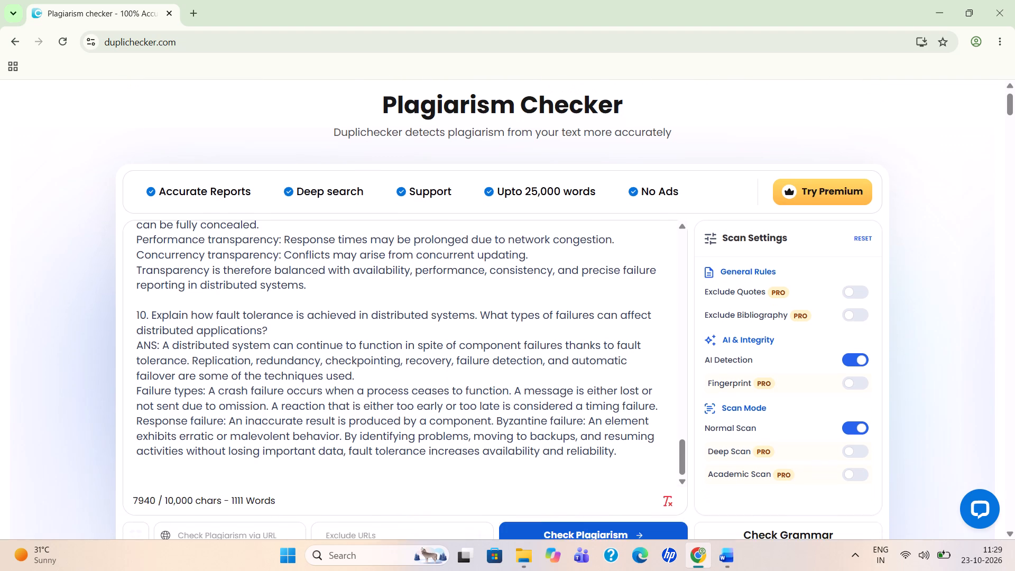
{"action": "scroll", "coordinate": [512, 434], "scroll_direction": "down", "scroll_amount": 1}
{"action": "scroll", "coordinate": [512, 434], "scroll_direction": "up", "scroll_amount": 3}
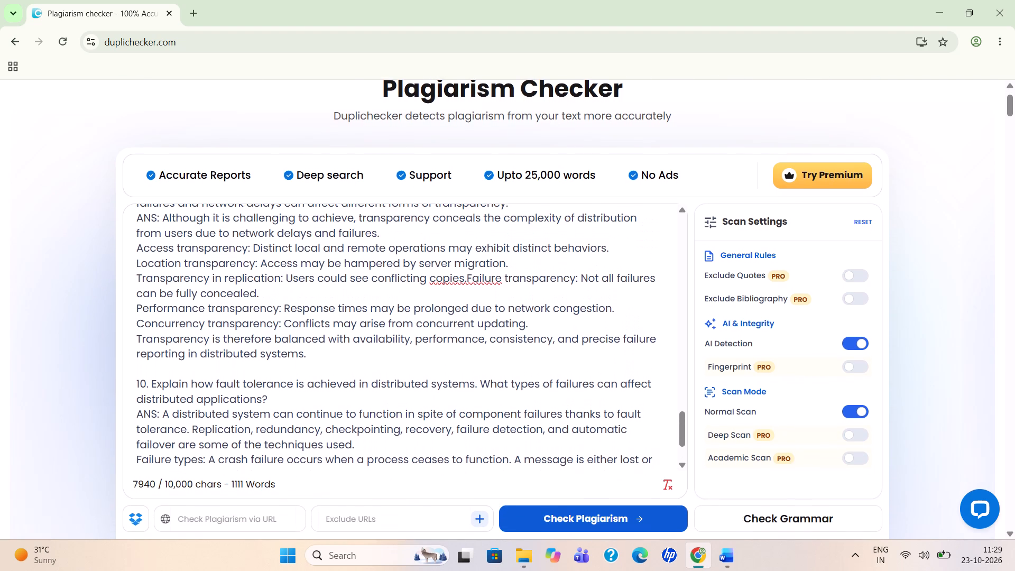
{"action": "scroll", "coordinate": [512, 434], "scroll_direction": "up", "scroll_amount": 3}
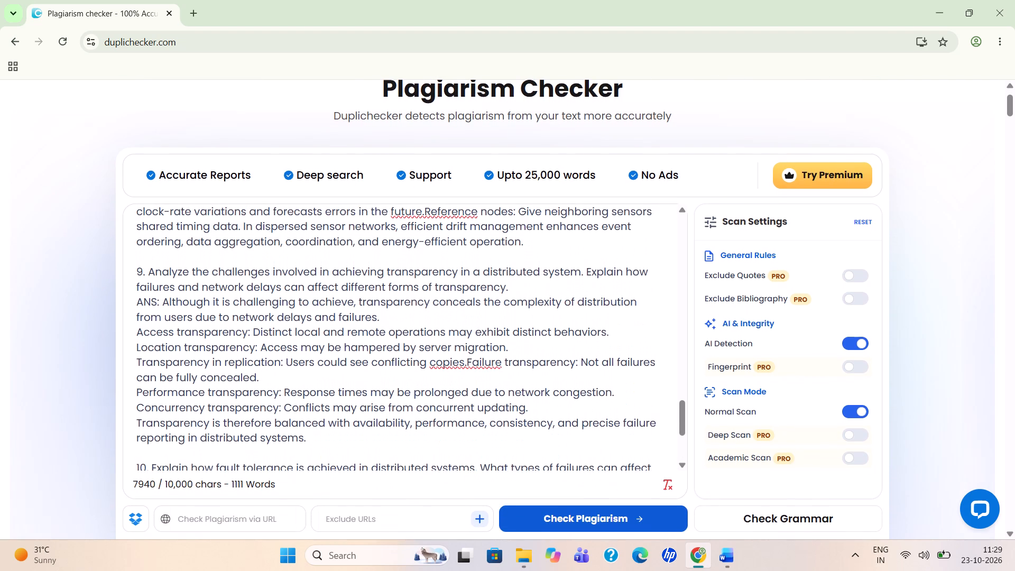
{"action": "scroll", "coordinate": [512, 434], "scroll_direction": "up", "scroll_amount": 2}
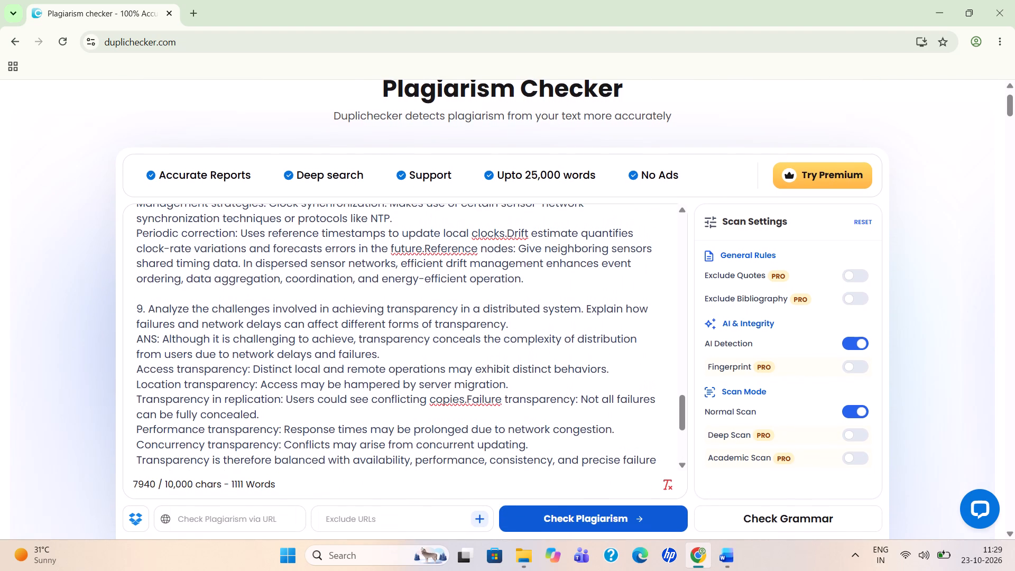
{"action": "scroll", "coordinate": [512, 434], "scroll_direction": "up", "scroll_amount": 2}
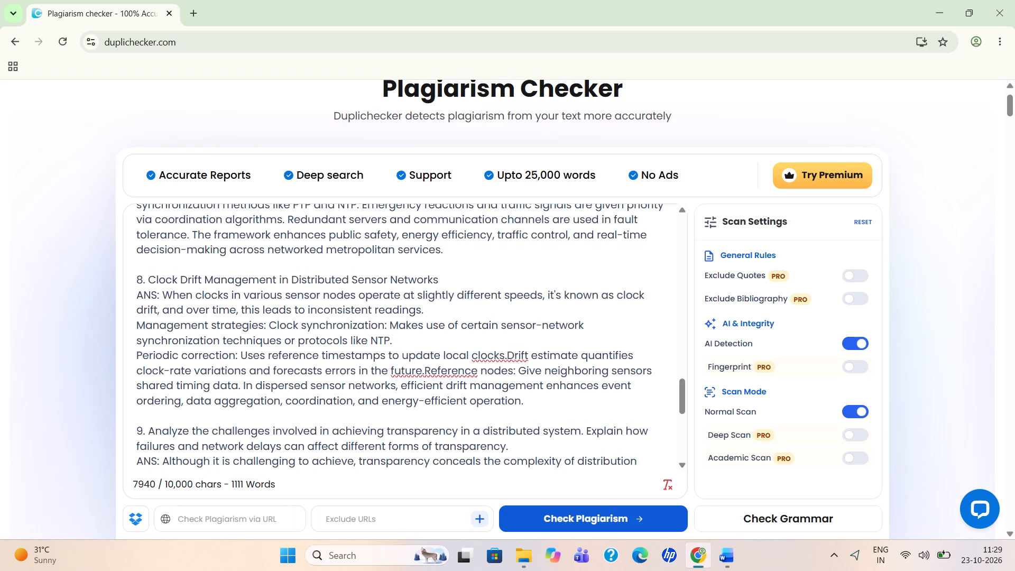
{"action": "scroll", "coordinate": [409, 305], "scroll_direction": "up", "scroll_amount": 3}
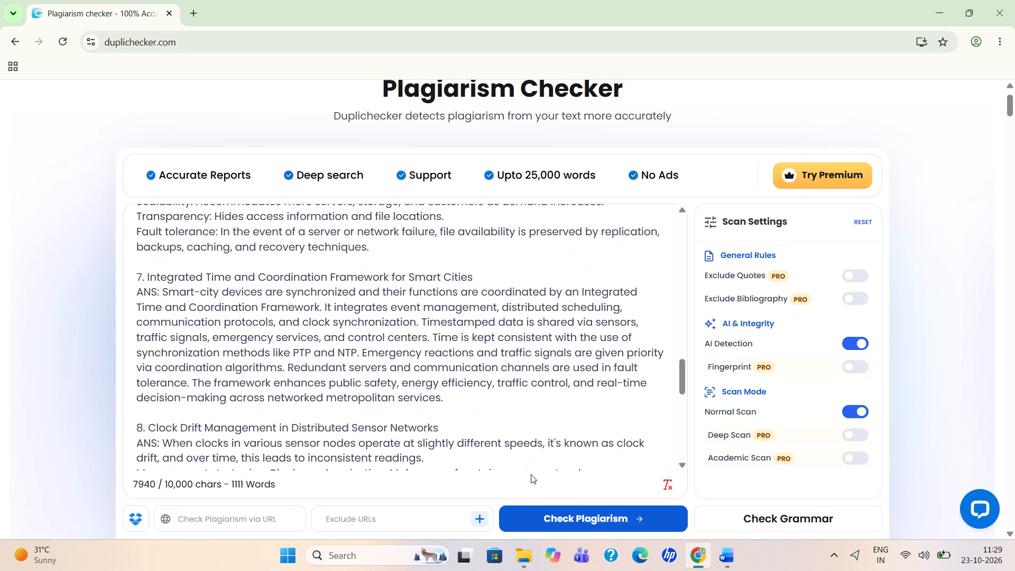
{"action": "scroll", "coordinate": [505, 385], "scroll_direction": "up", "scroll_amount": 3}
{"action": "scroll", "coordinate": [505, 385], "scroll_direction": "down", "scroll_amount": 1}
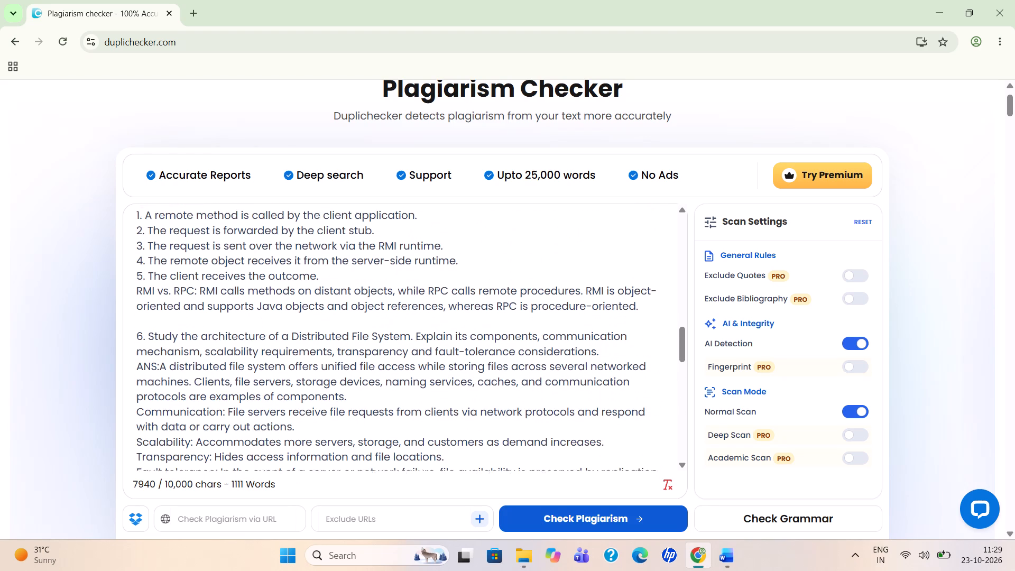
{"action": "scroll", "coordinate": [505, 385], "scroll_direction": "up", "scroll_amount": 1}
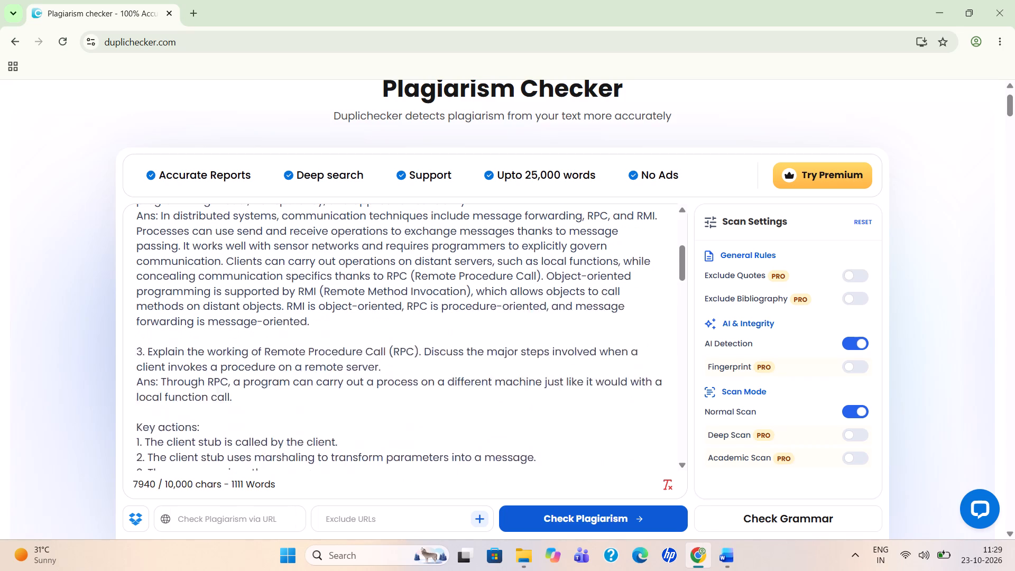
Start the plagiarism check on the pasted text and complete the human verification.
{"action": "left_click", "coordinate": [571, 520]}
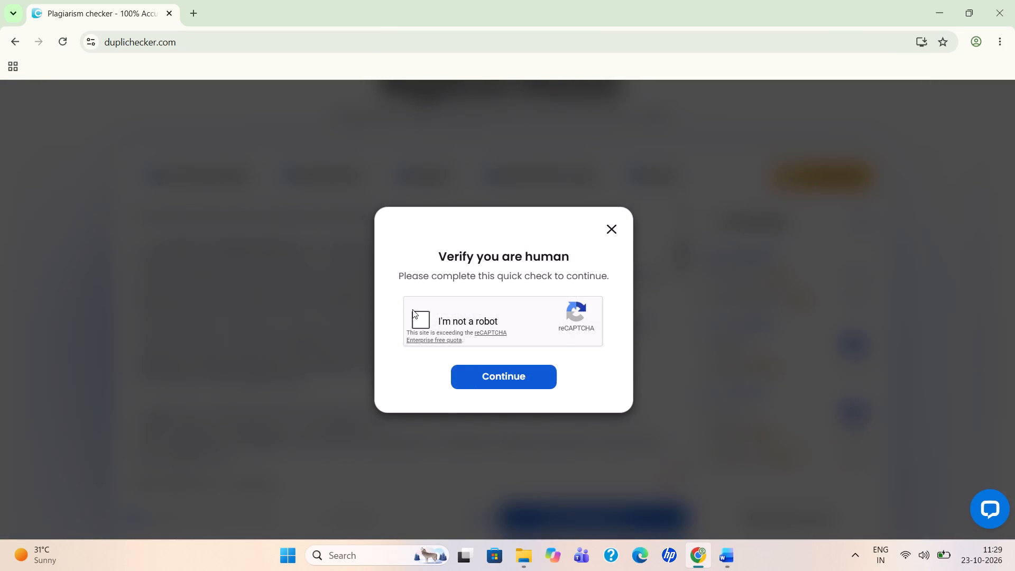
{"action": "left_click", "coordinate": [418, 318]}
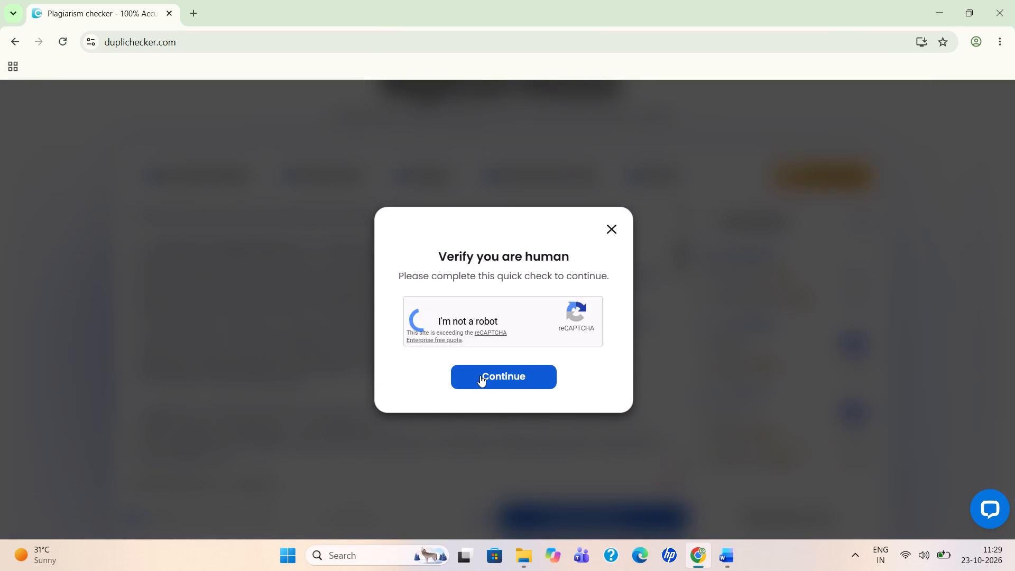
{"action": "left_click", "coordinate": [480, 375]}
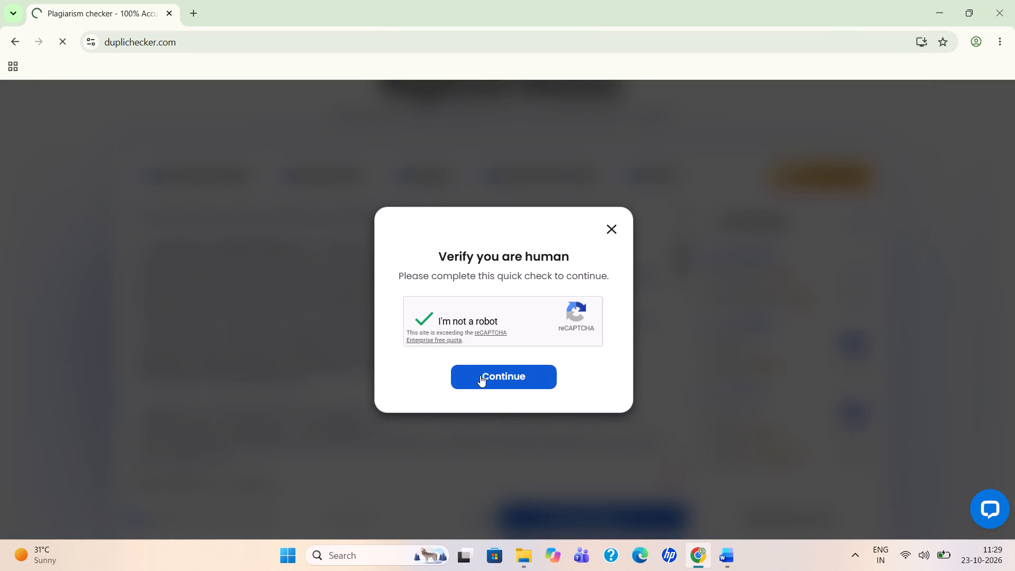
{"action": "left_click", "coordinate": [480, 375]}
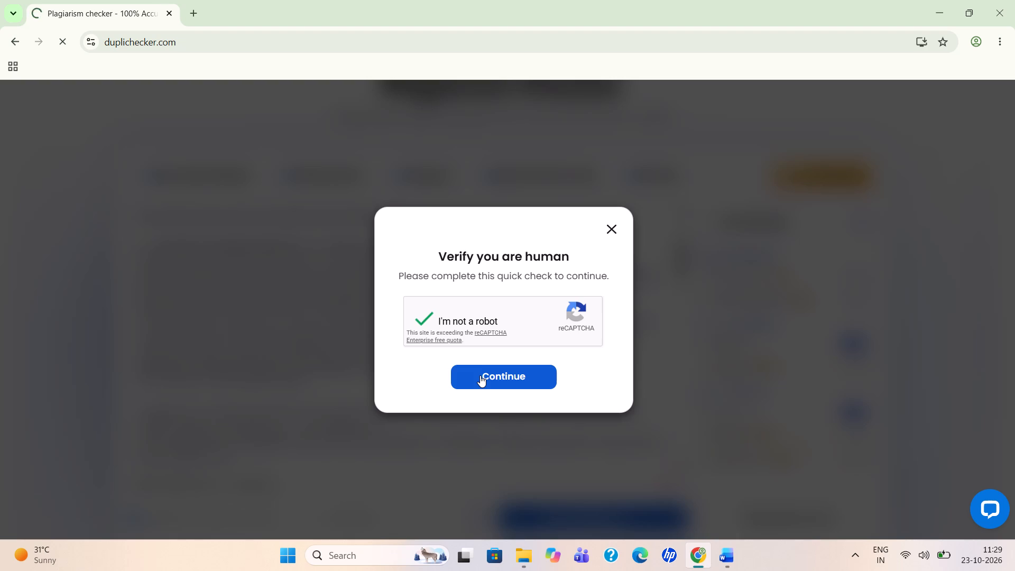
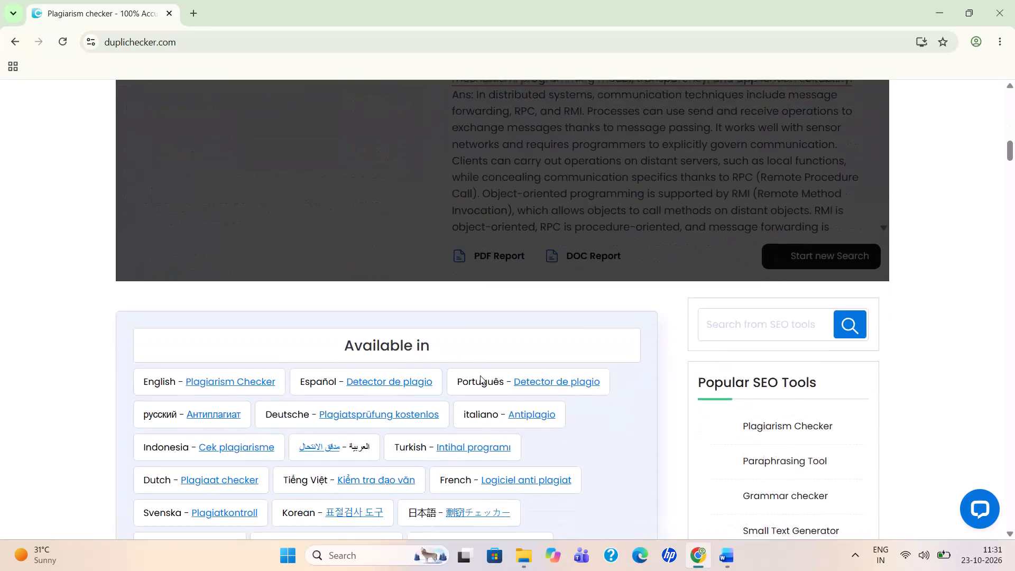
Examine the plagiarism report's source matches and highlighted passages, and check the submitted text through to its end at question 10.
{"action": "scroll", "coordinate": [480, 375], "scroll_direction": "up", "scroll_amount": 2}
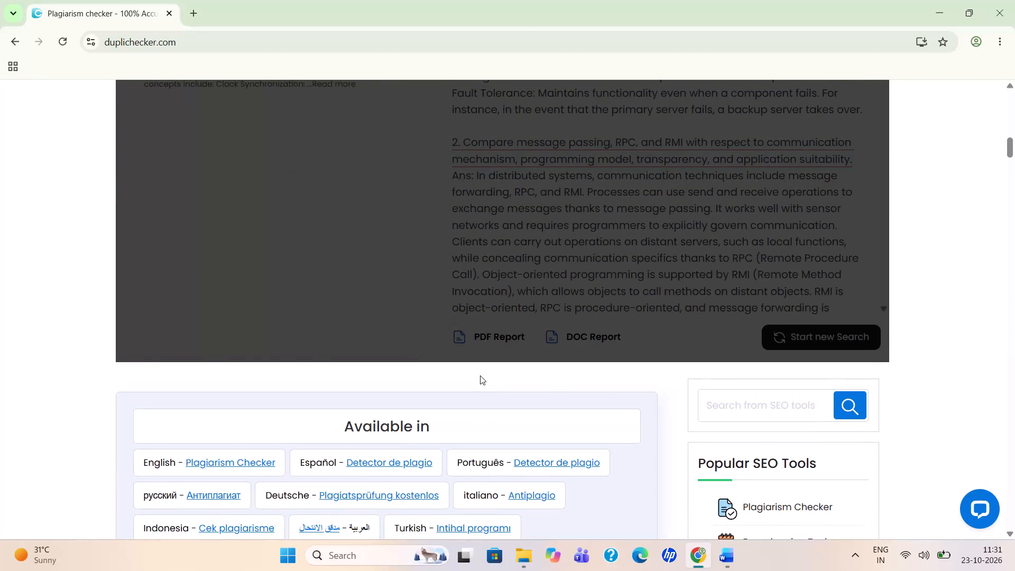
{"action": "scroll", "coordinate": [480, 375], "scroll_direction": "up", "scroll_amount": 1}
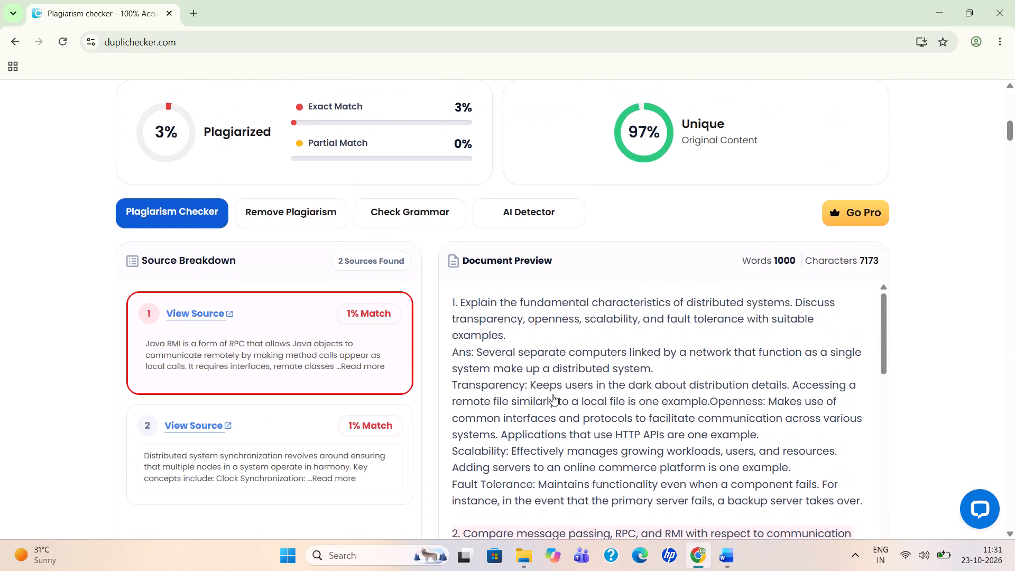
{"action": "scroll", "coordinate": [552, 394], "scroll_direction": "down", "scroll_amount": 5}
{"action": "scroll", "coordinate": [597, 245], "scroll_direction": "down", "scroll_amount": 3}
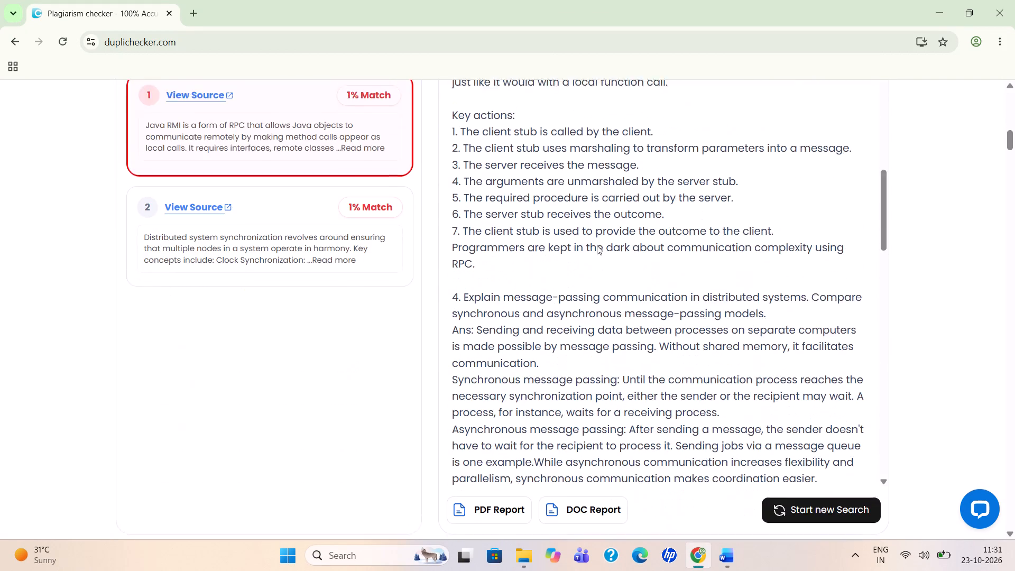
{"action": "scroll", "coordinate": [597, 245], "scroll_direction": "down", "scroll_amount": 4}
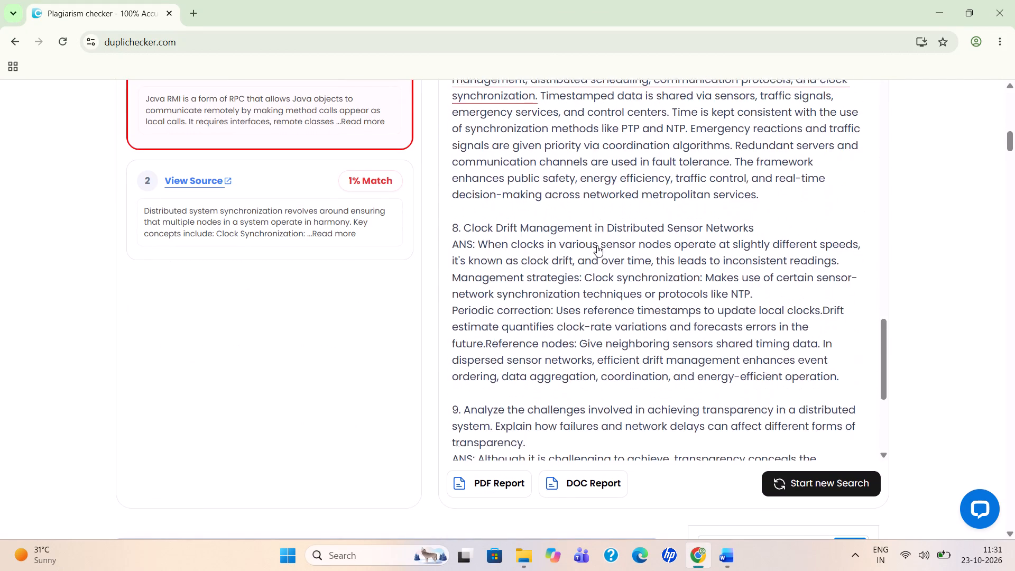
{"action": "scroll", "coordinate": [597, 245], "scroll_direction": "down", "scroll_amount": 1}
{"action": "scroll", "coordinate": [597, 245], "scroll_direction": "up", "scroll_amount": 2}
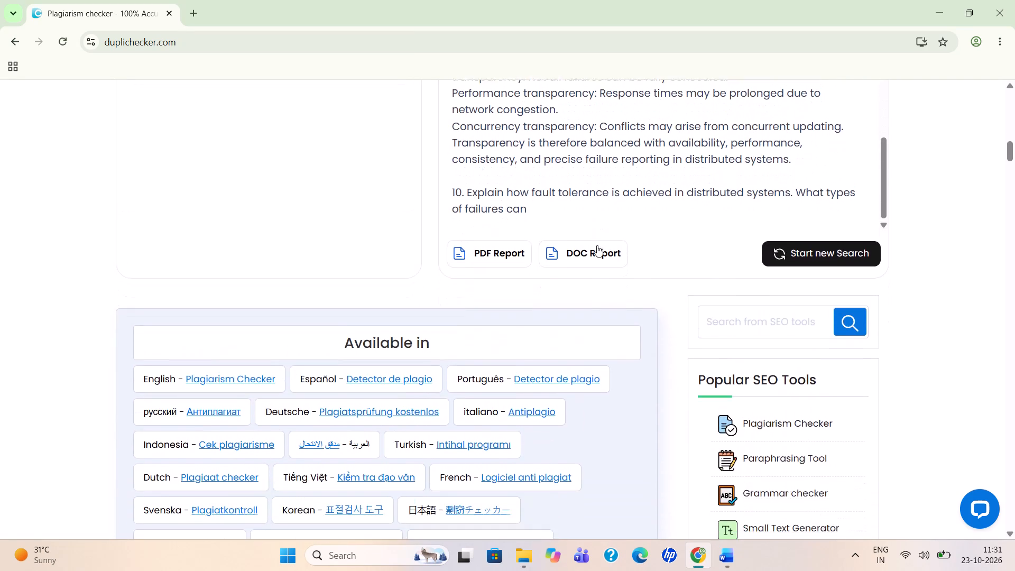
{"action": "scroll", "coordinate": [597, 245], "scroll_direction": "up", "scroll_amount": 10}
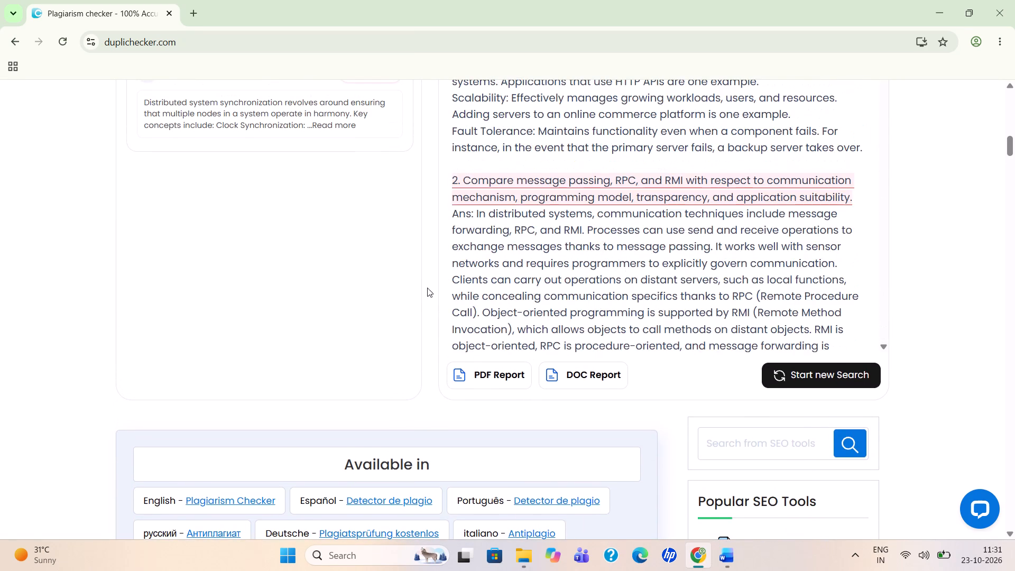
{"action": "scroll", "coordinate": [412, 285], "scroll_direction": "up", "scroll_amount": 9}
{"action": "scroll", "coordinate": [412, 285], "scroll_direction": "down", "scroll_amount": 5}
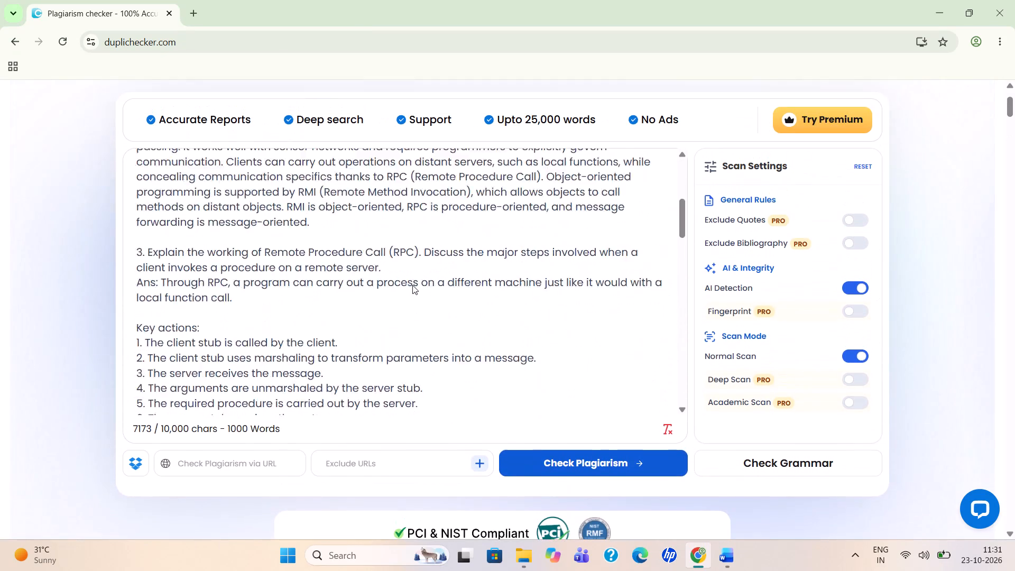
{"action": "scroll", "coordinate": [412, 285], "scroll_direction": "down", "scroll_amount": 8}
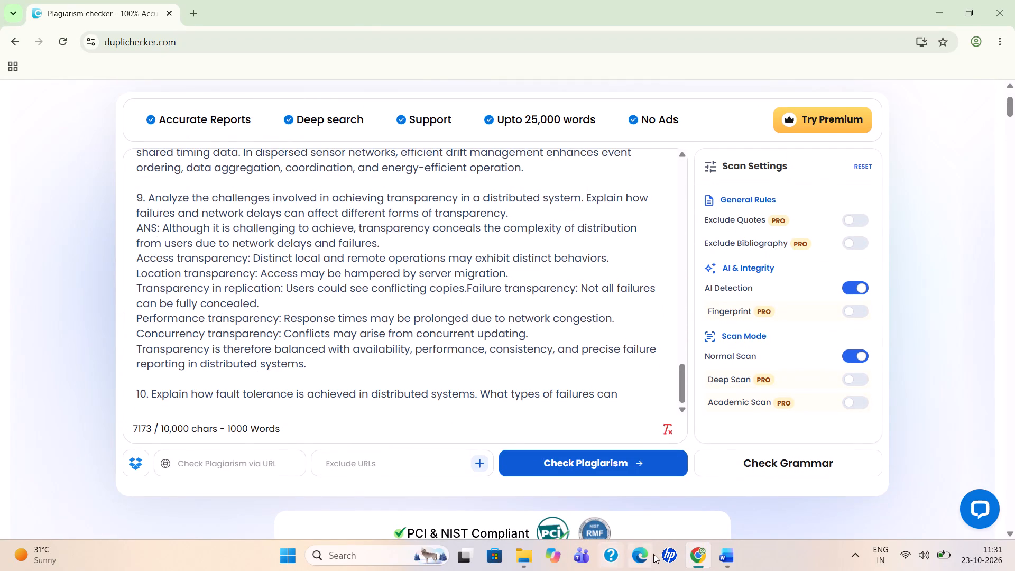
Switch to the DSS SAMPLE document in Word and copy the whole answer to question 10, starting at "ANS:".
{"action": "left_click", "coordinate": [727, 556]}
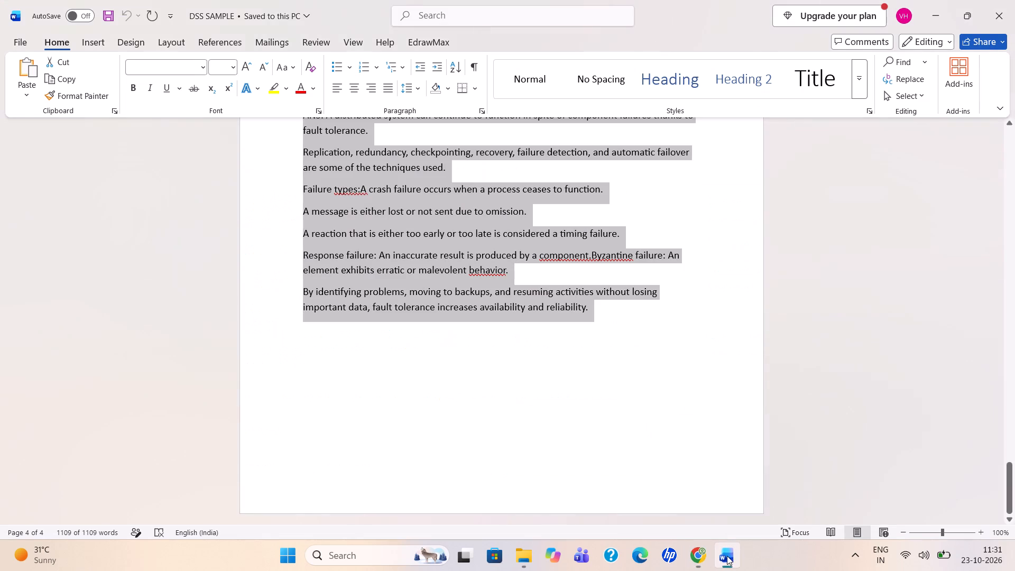
{"action": "left_click", "coordinate": [615, 381]}
{"action": "scroll", "coordinate": [518, 336], "scroll_direction": "up", "scroll_amount": 2}
{"action": "scroll", "coordinate": [518, 336], "scroll_direction": "down", "scroll_amount": 1}
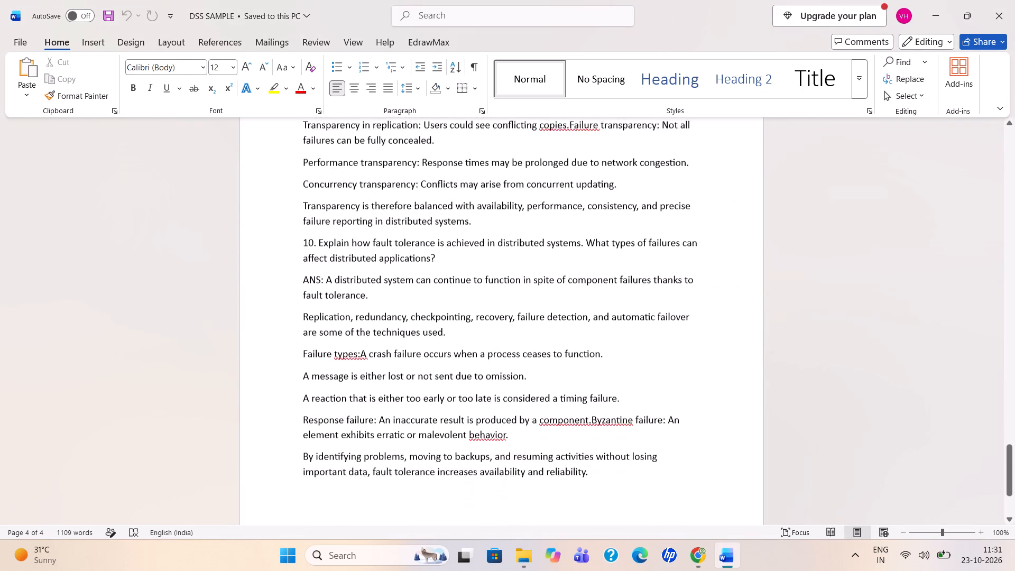
{"action": "scroll", "coordinate": [518, 336], "scroll_direction": "down", "scroll_amount": 1}
{"action": "left_click_drag", "start_coordinate": [298, 248], "coordinate": [570, 430]}
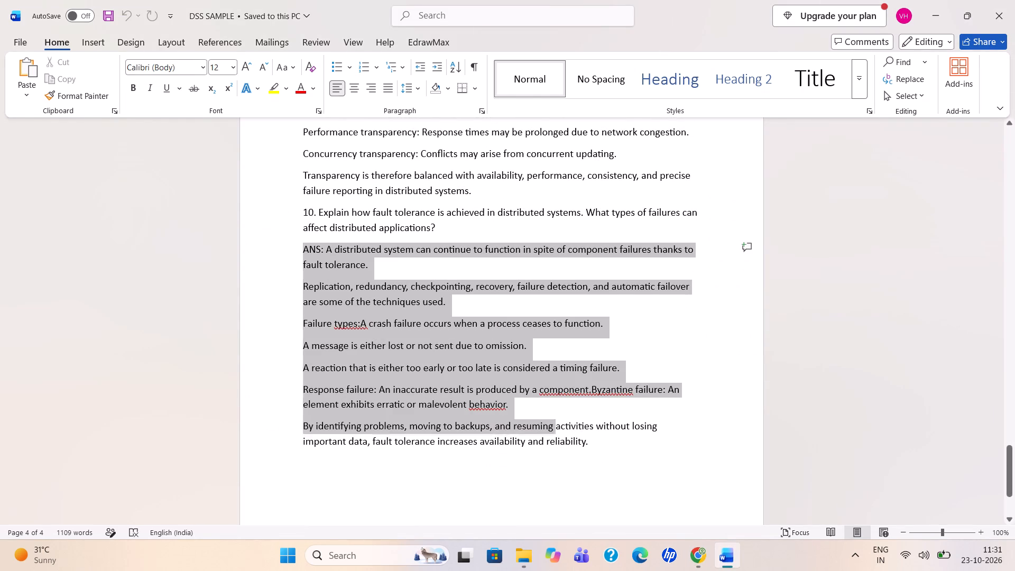
{"action": "left_click_drag", "start_coordinate": [570, 430], "coordinate": [594, 448]}
{"action": "key", "text": "ctrl+c"}
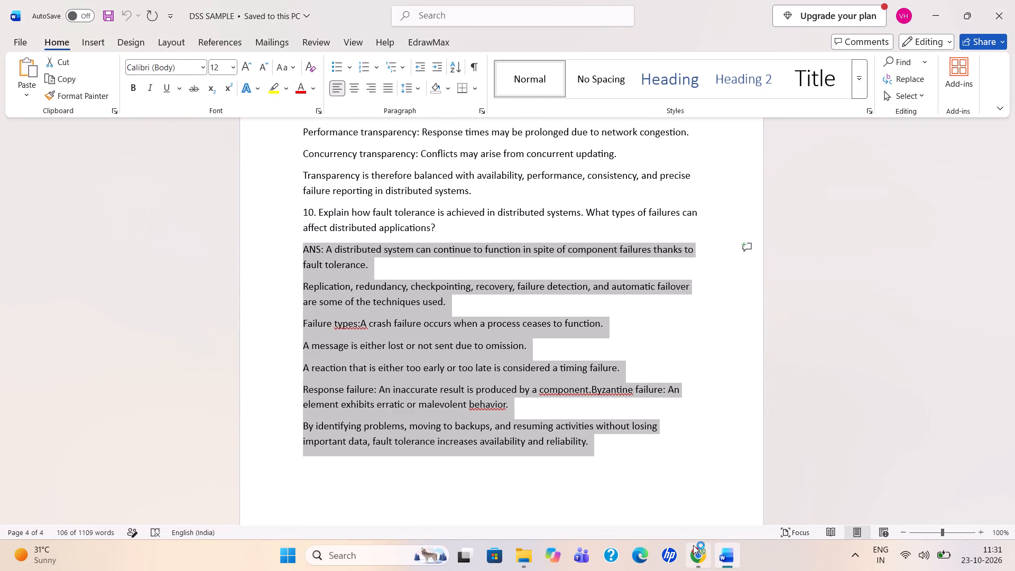
Back in DupliChecker in Chrome, paste the copied answer on a new line below the question 10 heading.
{"action": "left_click", "coordinate": [693, 545]}
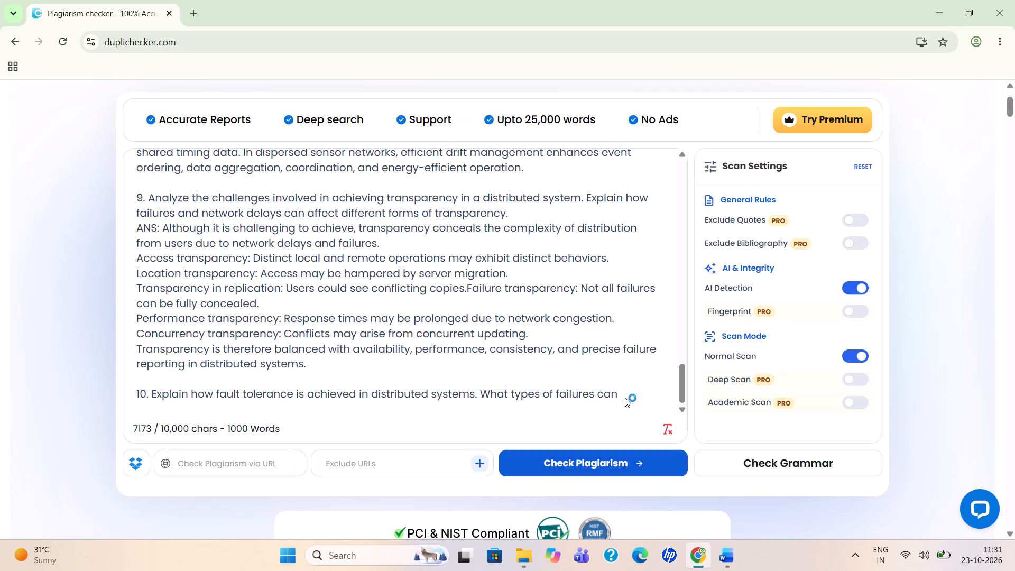
{"action": "left_click", "coordinate": [628, 393]}
{"action": "key", "text": "Return"}
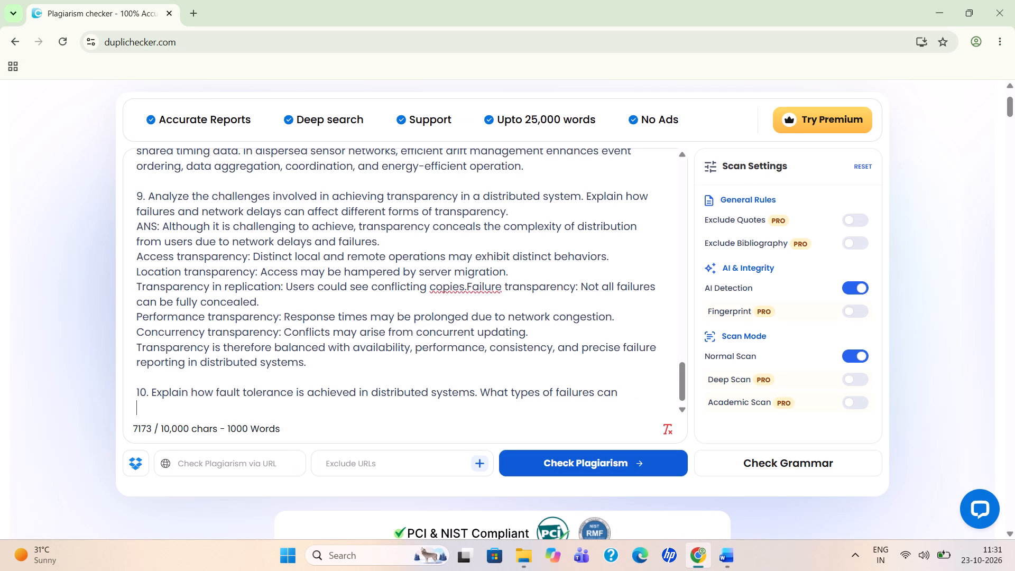
{"action": "key", "text": "ctrl+v"}
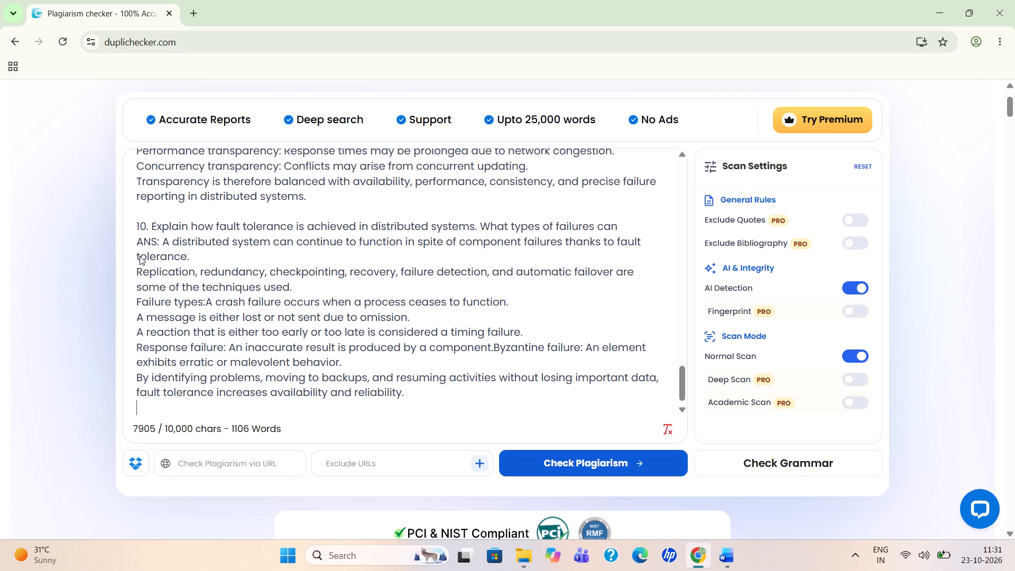
Remove the line break before "Replication" in answer 10, joining it directly to "tolerance.".
{"action": "scroll", "coordinate": [140, 271], "scroll_direction": "up", "scroll_amount": 1}
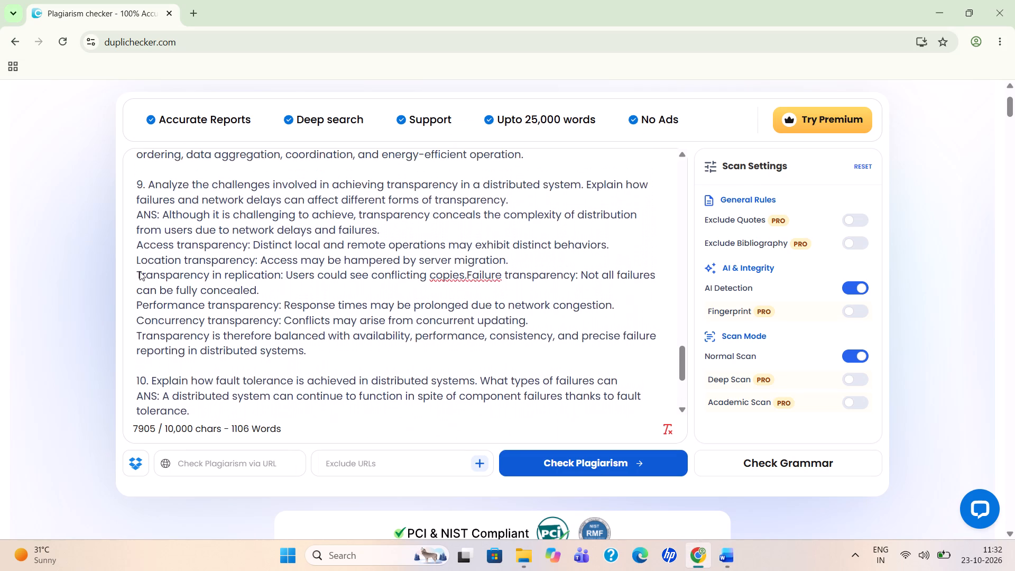
{"action": "scroll", "coordinate": [140, 271], "scroll_direction": "up", "scroll_amount": 1}
{"action": "left_click", "coordinate": [137, 291]}
{"action": "key", "text": "BackSpace"}
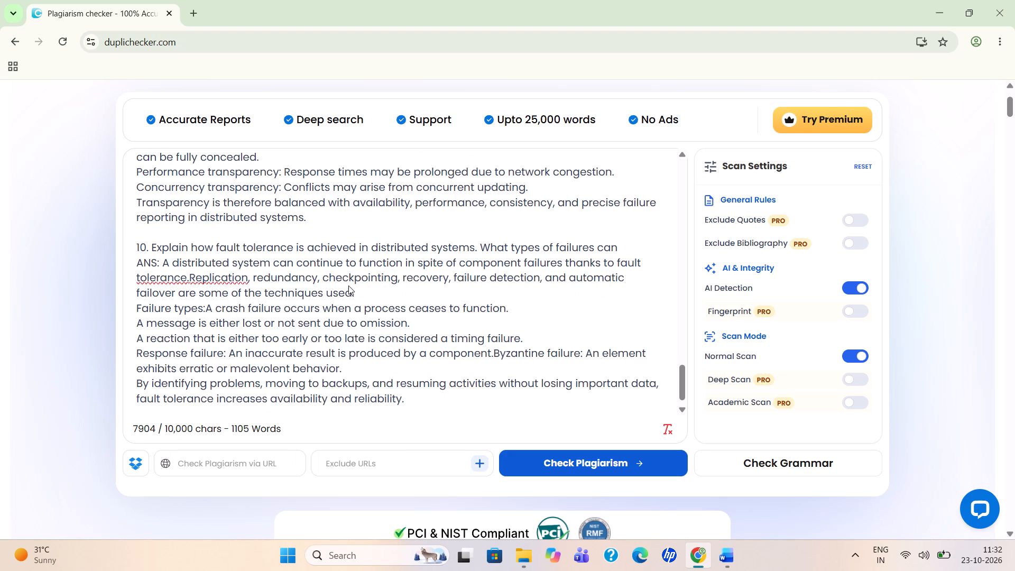
Join the answer 10 lines starting "A message", "A reaction" and "By identifying problems" to their preceding sentences, each separated by a space.
{"action": "left_click_drag", "start_coordinate": [143, 329], "coordinate": [140, 323]}
{"action": "left_click", "coordinate": [140, 323]}
{"action": "key", "text": "BackSpace"}
{"action": "key", "text": "space"}
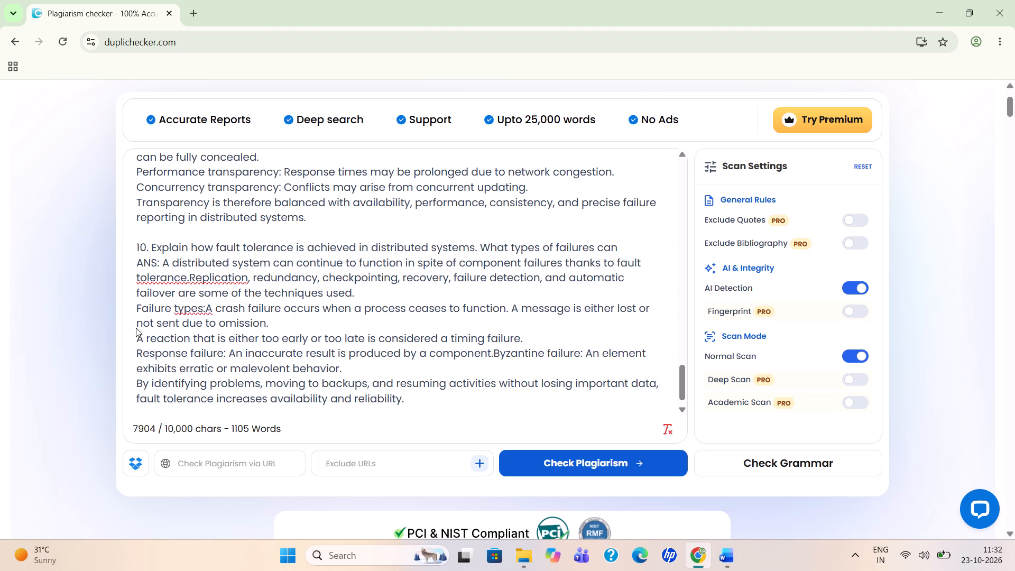
{"action": "left_click", "coordinate": [134, 335]}
{"action": "key", "text": "BackSpace"}
{"action": "key", "text": "space"}
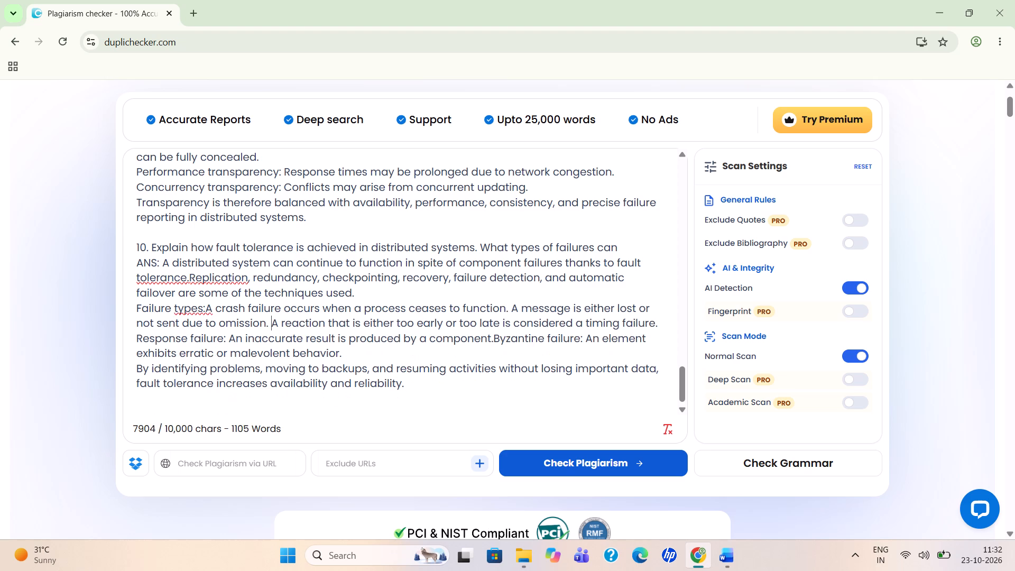
{"action": "left_click", "coordinate": [137, 367]}
{"action": "key", "text": "BackSpace"}
{"action": "key", "text": "space"}
Examine the plagiarism report's document preview for highlighted matching sentences, from question 1 down to question 8.
{"action": "scroll", "coordinate": [137, 367], "scroll_direction": "down", "scroll_amount": 6}
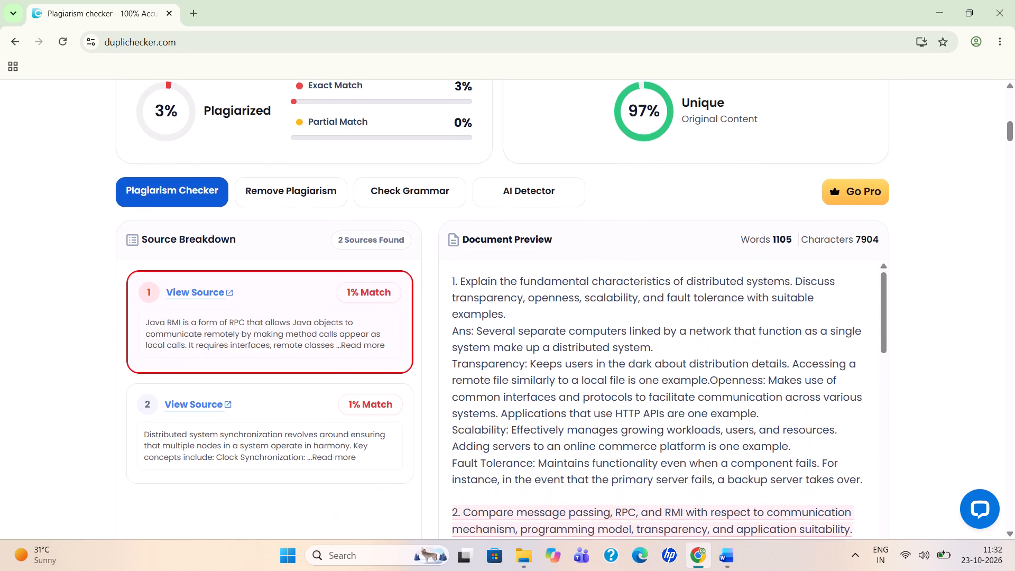
{"action": "scroll", "coordinate": [137, 367], "scroll_direction": "down", "scroll_amount": 1}
{"action": "scroll", "coordinate": [484, 334], "scroll_direction": "down", "scroll_amount": 1}
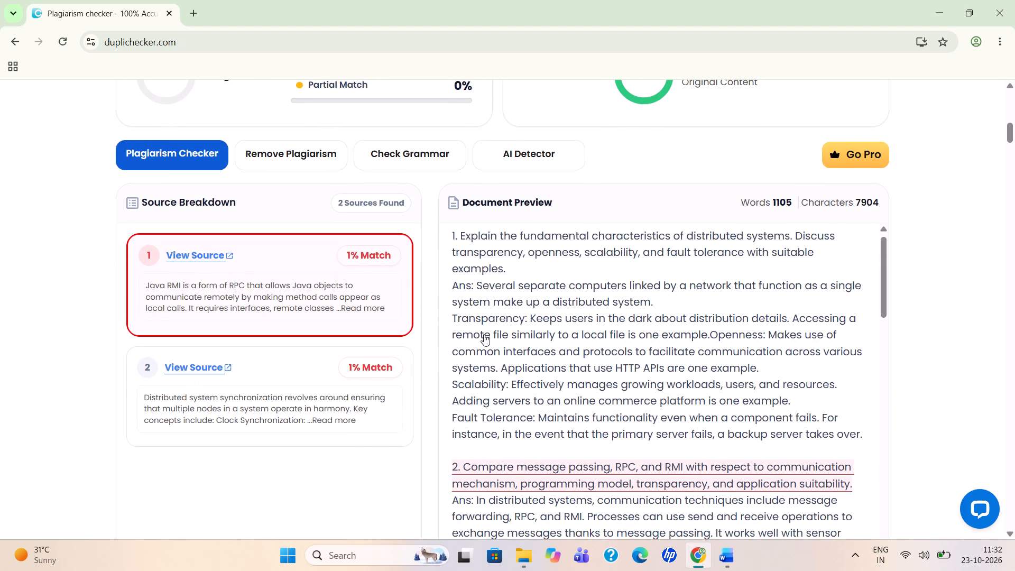
{"action": "scroll", "coordinate": [484, 334], "scroll_direction": "down", "scroll_amount": 3}
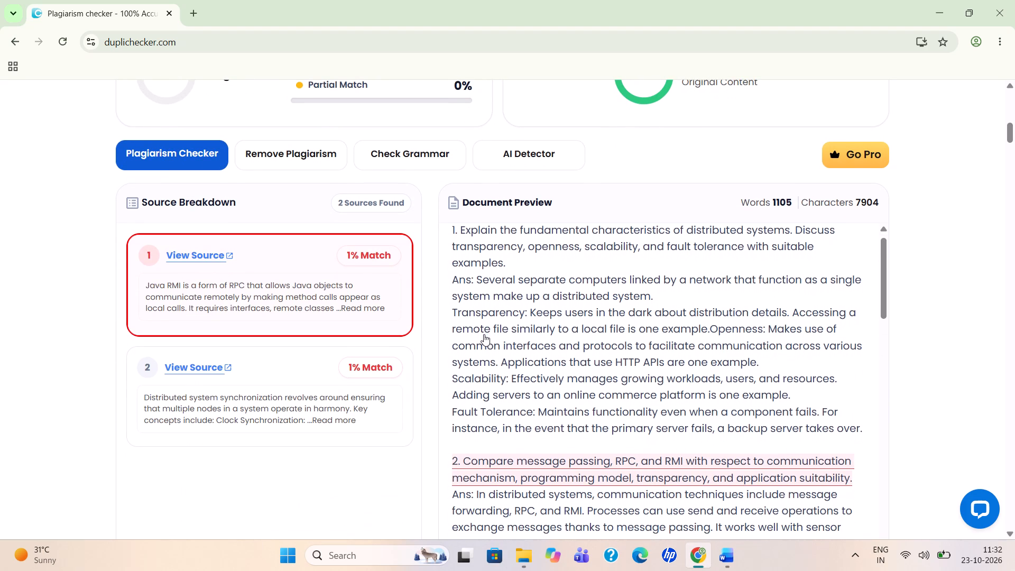
{"action": "scroll", "coordinate": [484, 334], "scroll_direction": "down", "scroll_amount": 2}
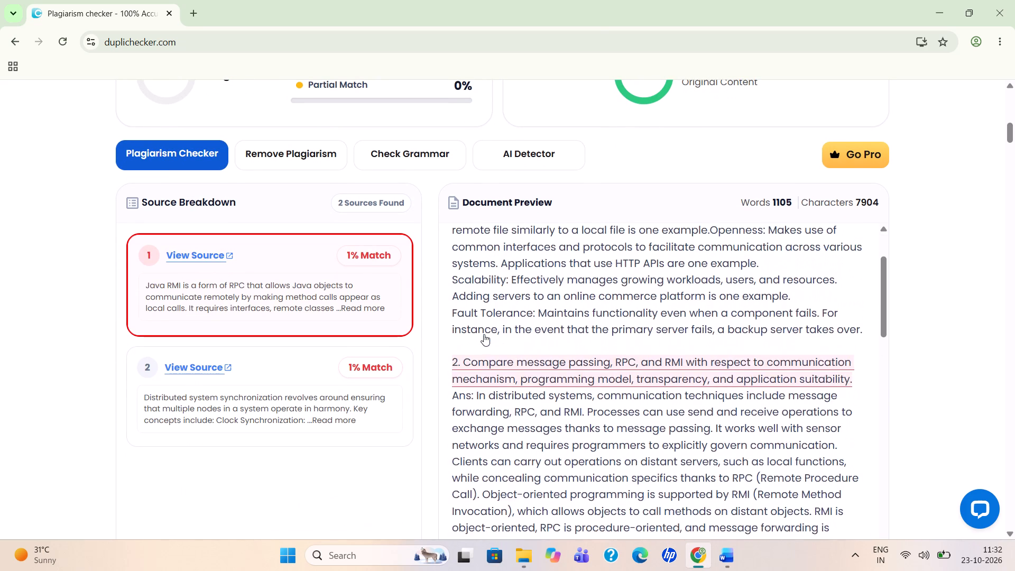
{"action": "scroll", "coordinate": [484, 334], "scroll_direction": "down", "scroll_amount": 4}
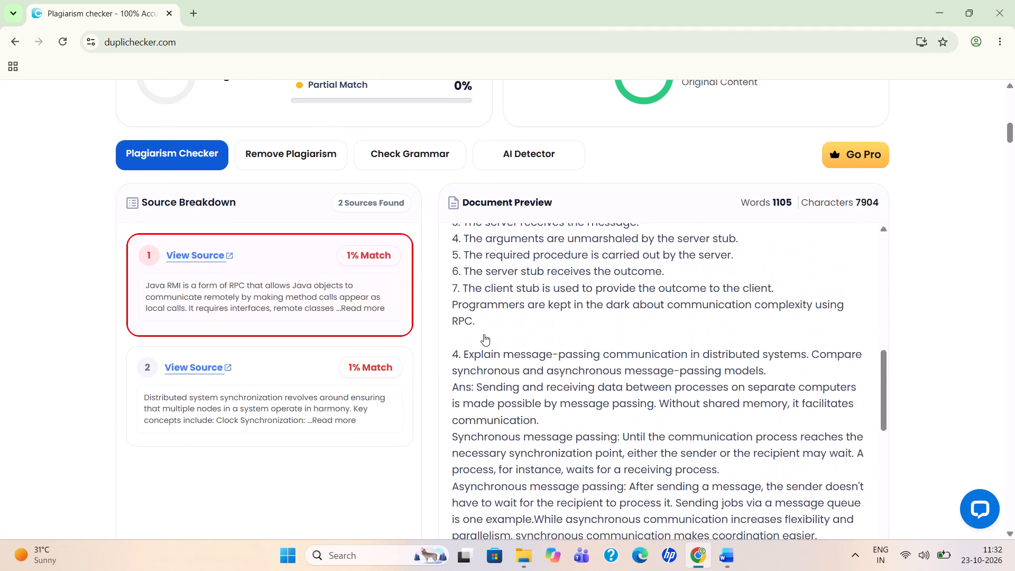
{"action": "scroll", "coordinate": [484, 334], "scroll_direction": "down", "scroll_amount": 4}
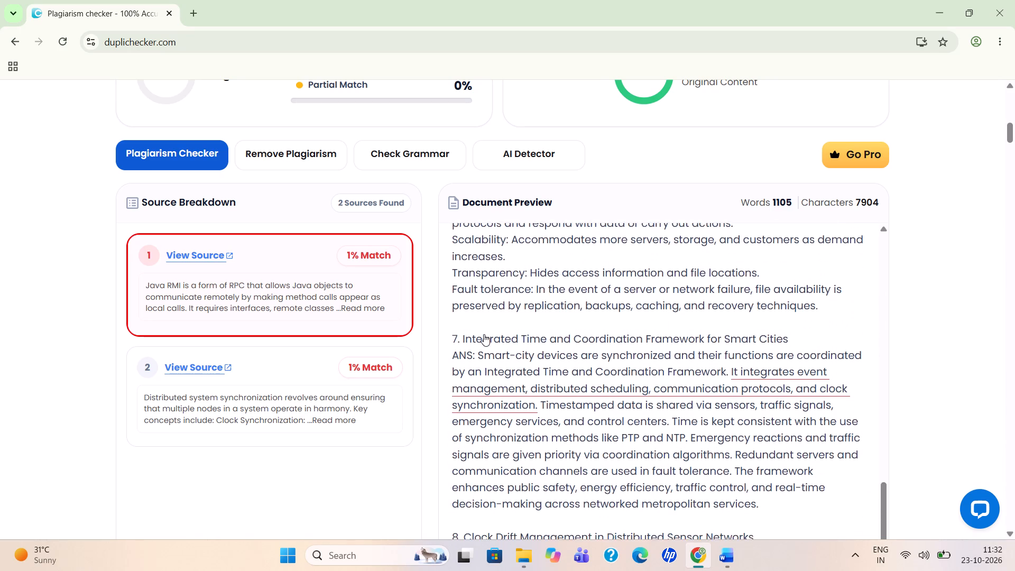
{"action": "scroll", "coordinate": [484, 334], "scroll_direction": "down", "scroll_amount": 1}
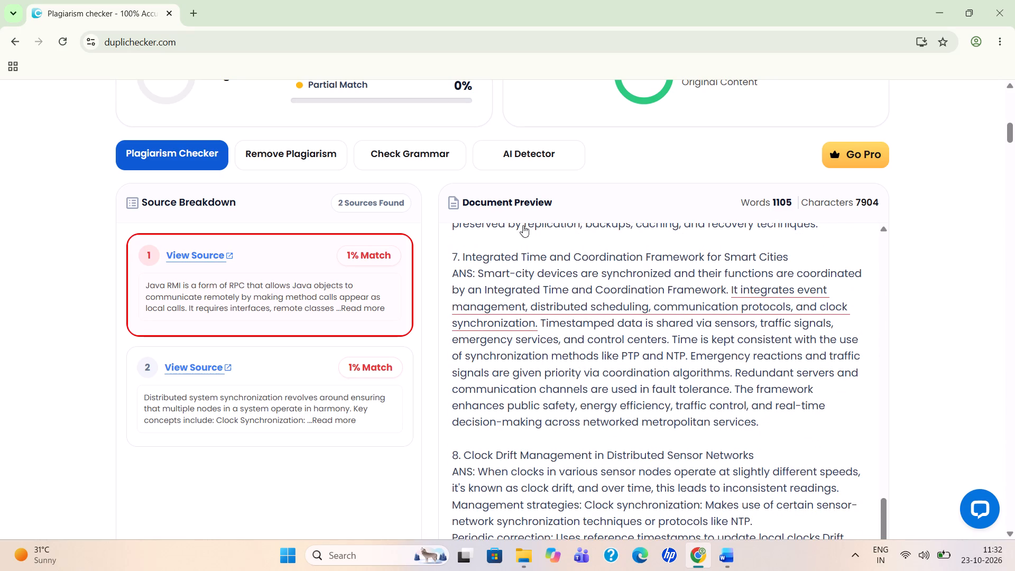
Delete the flagged sentence "It integrates event management, distributed scheduling, communication protocols, and clock synchronization." and its preceding space from answer 7 in the checker's text.
{"action": "scroll", "coordinate": [503, 231], "scroll_direction": "up", "scroll_amount": 16}
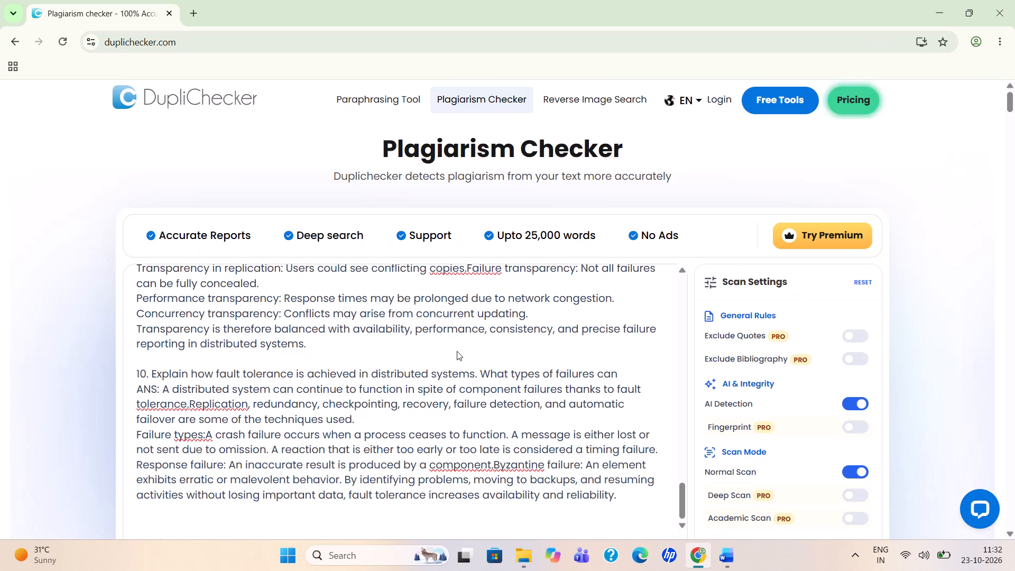
{"action": "scroll", "coordinate": [456, 365], "scroll_direction": "up", "scroll_amount": 6}
{"action": "scroll", "coordinate": [456, 365], "scroll_direction": "down", "scroll_amount": 1}
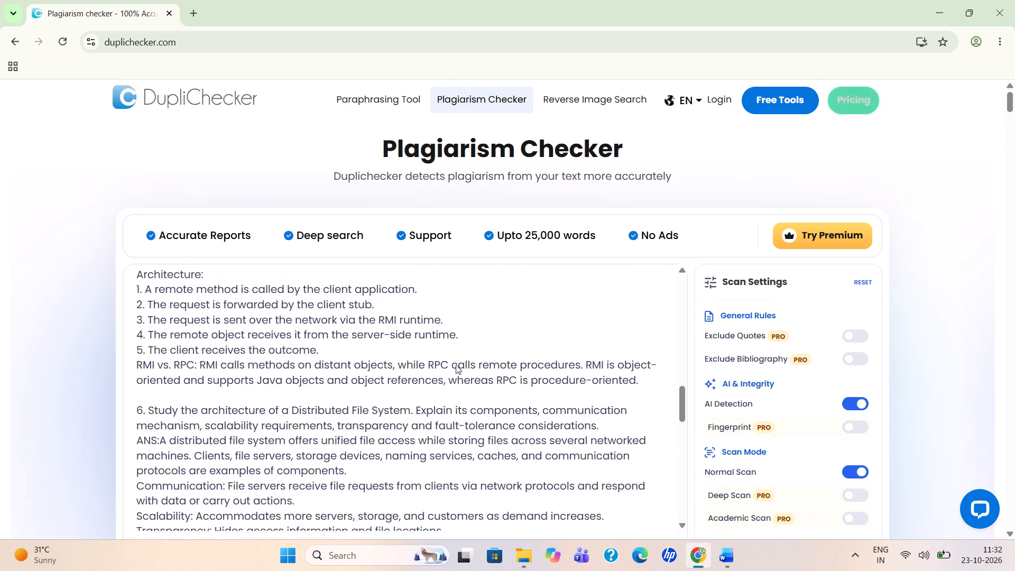
{"action": "scroll", "coordinate": [456, 365], "scroll_direction": "down", "scroll_amount": 1}
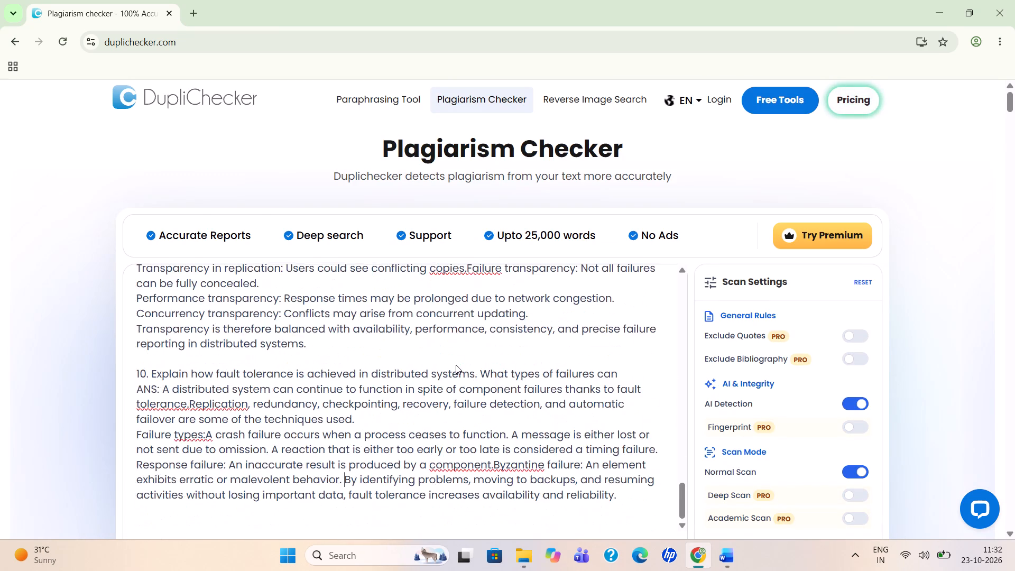
{"action": "scroll", "coordinate": [456, 365], "scroll_direction": "up", "scroll_amount": 2}
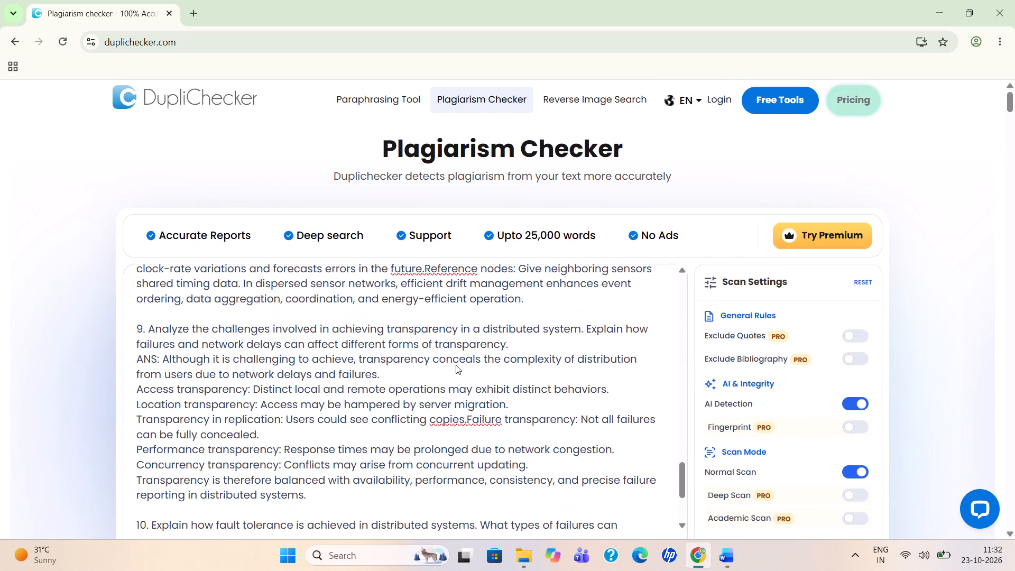
{"action": "scroll", "coordinate": [456, 365], "scroll_direction": "up", "scroll_amount": 2}
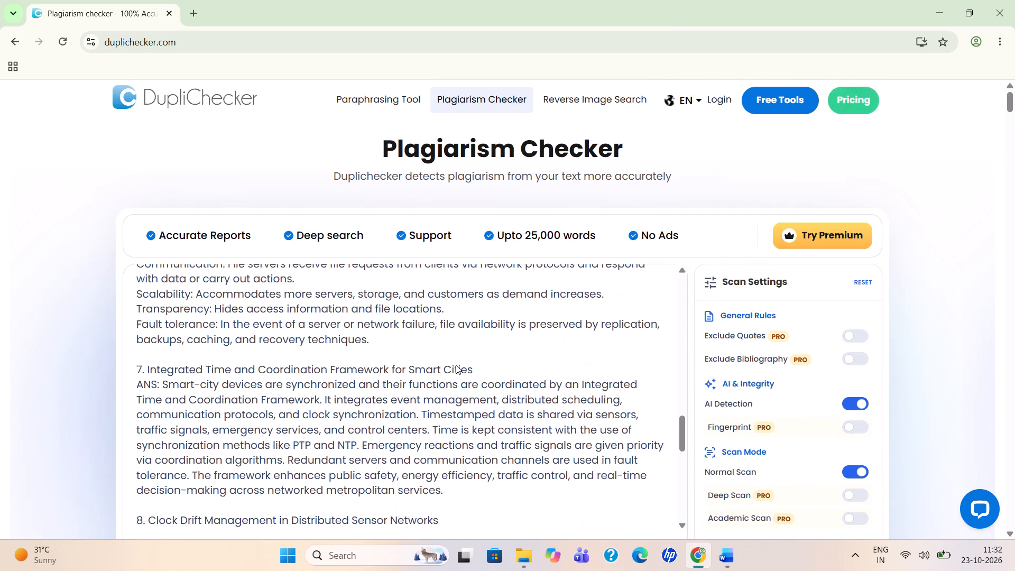
{"action": "left_click_drag", "start_coordinate": [325, 403], "coordinate": [356, 403]}
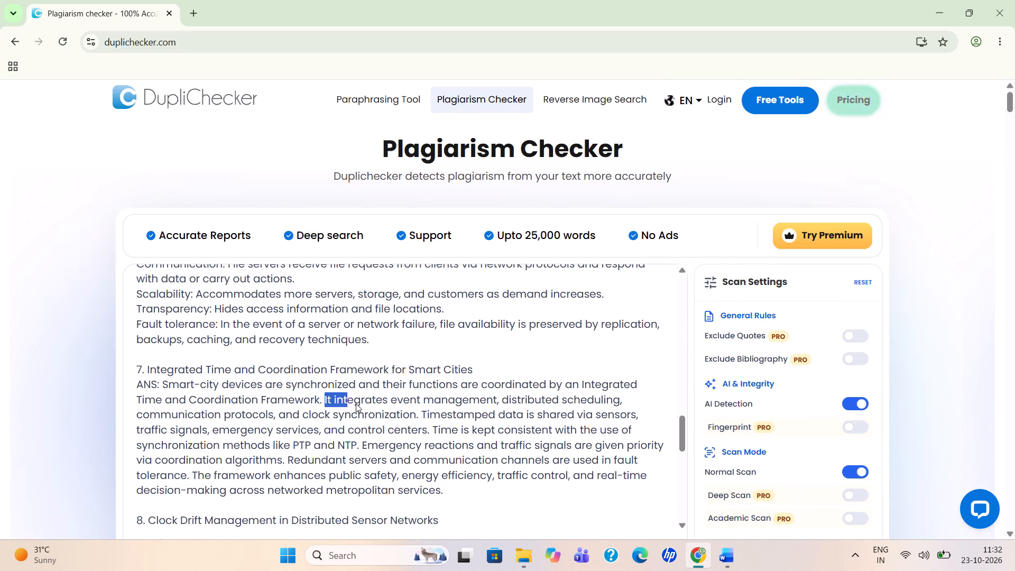
{"action": "left_click_drag", "start_coordinate": [356, 403], "coordinate": [420, 416]}
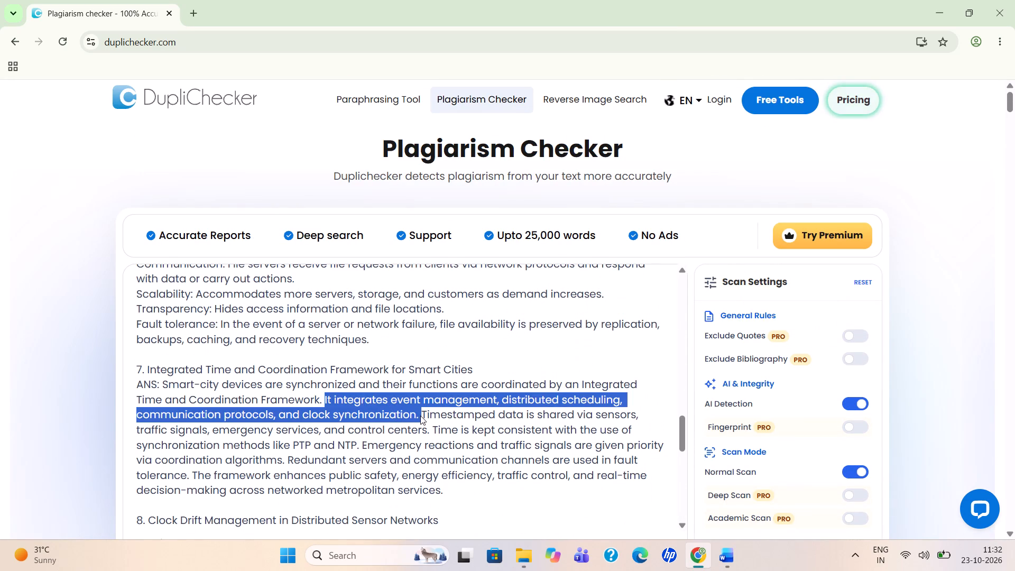
{"action": "key", "text": "BackSpace"}
{"action": "key", "text": "BackSpace"}
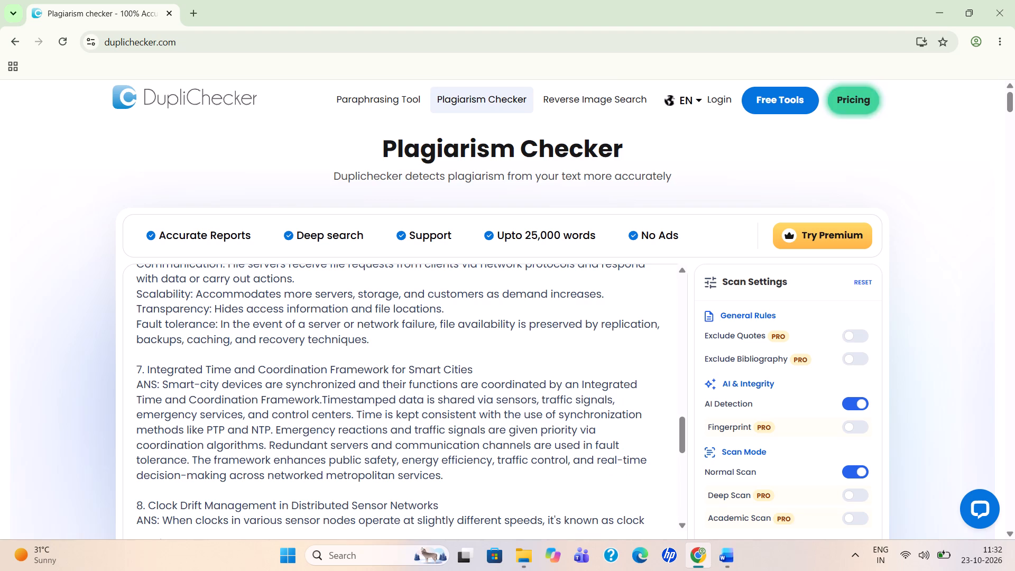
Run the plagiarism check again on the edited text, completing the human verification.
{"action": "scroll", "coordinate": [690, 191], "scroll_direction": "down", "scroll_amount": 5}
{"action": "scroll", "coordinate": [609, 188], "scroll_direction": "up", "scroll_amount": 1}
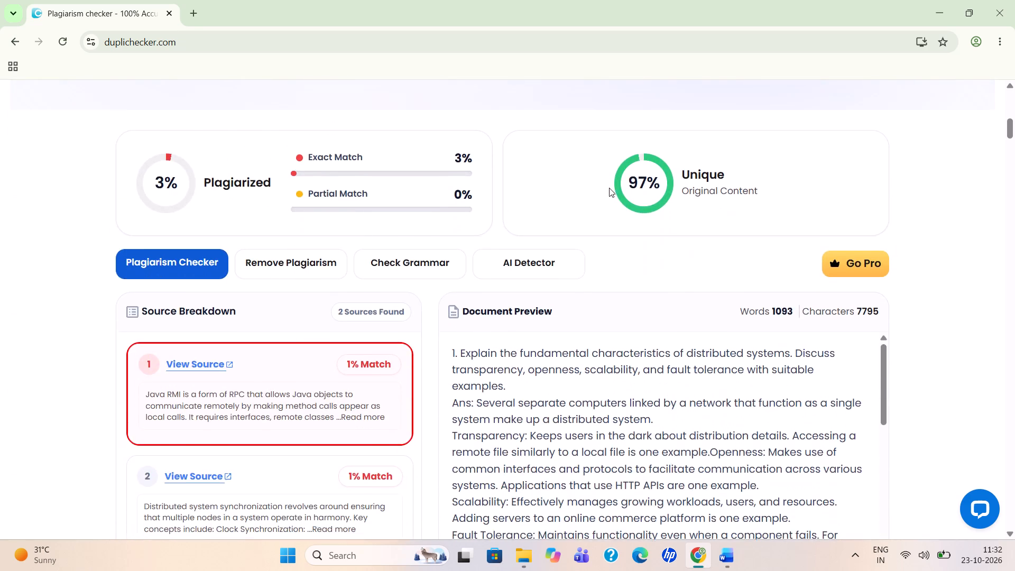
{"action": "scroll", "coordinate": [609, 188], "scroll_direction": "up", "scroll_amount": 2}
{"action": "left_click", "coordinate": [581, 192]}
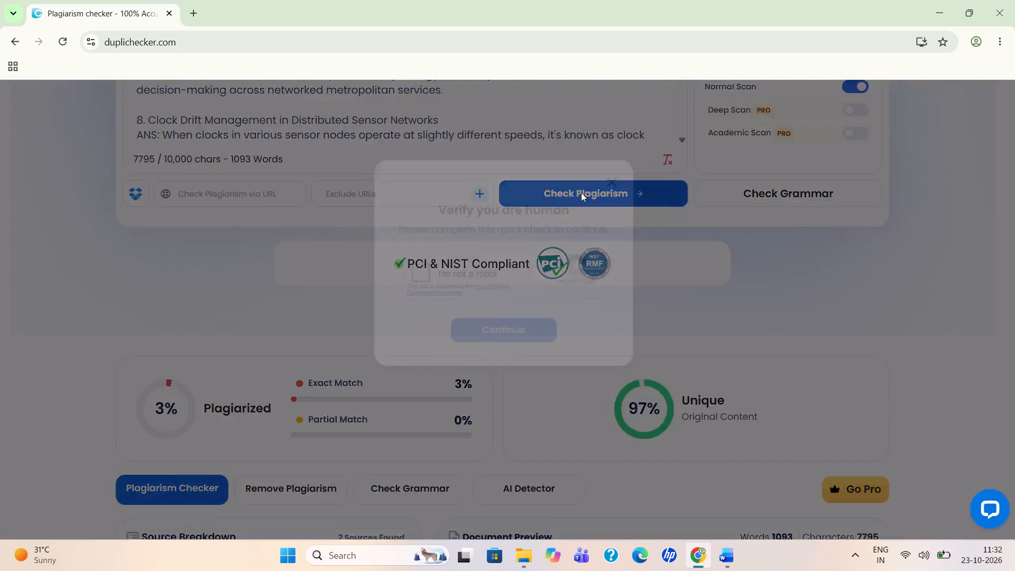
{"action": "left_click", "coordinate": [412, 323]}
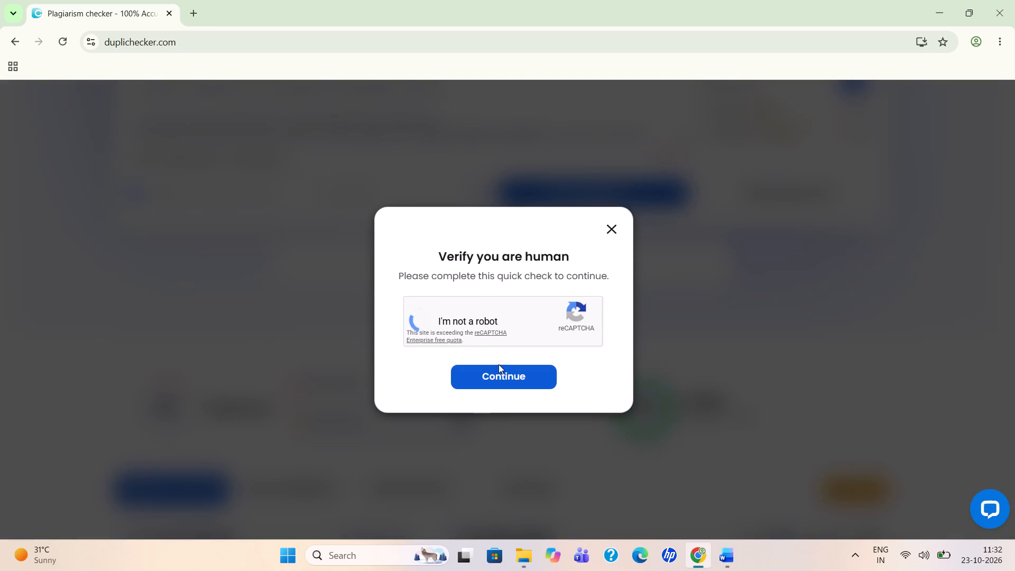
{"action": "left_click", "coordinate": [510, 377]}
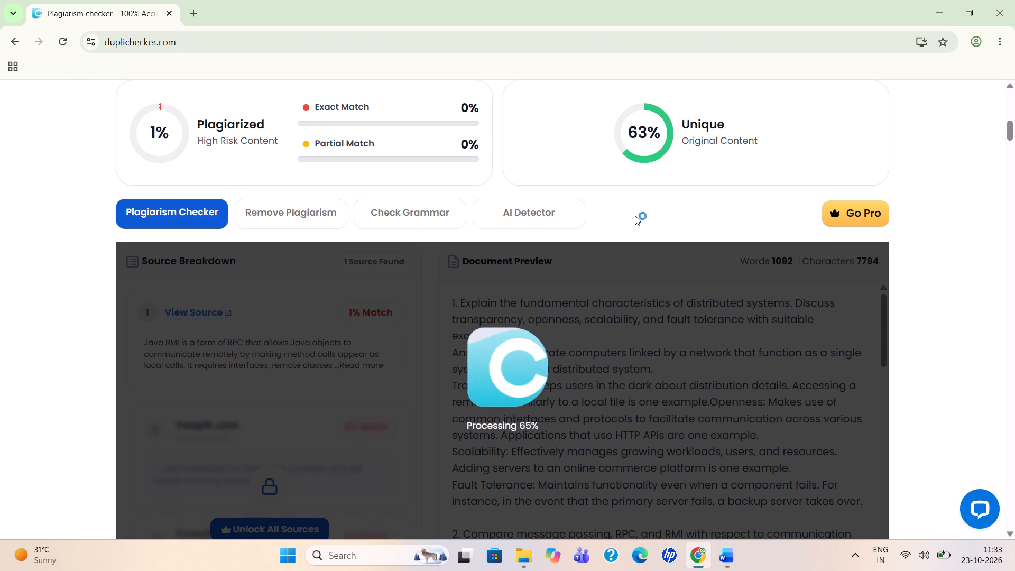
Examine the new scan's match percentages, source breakdown and document preview down to question 10.
{"action": "scroll", "coordinate": [635, 208], "scroll_direction": "up", "scroll_amount": 5}
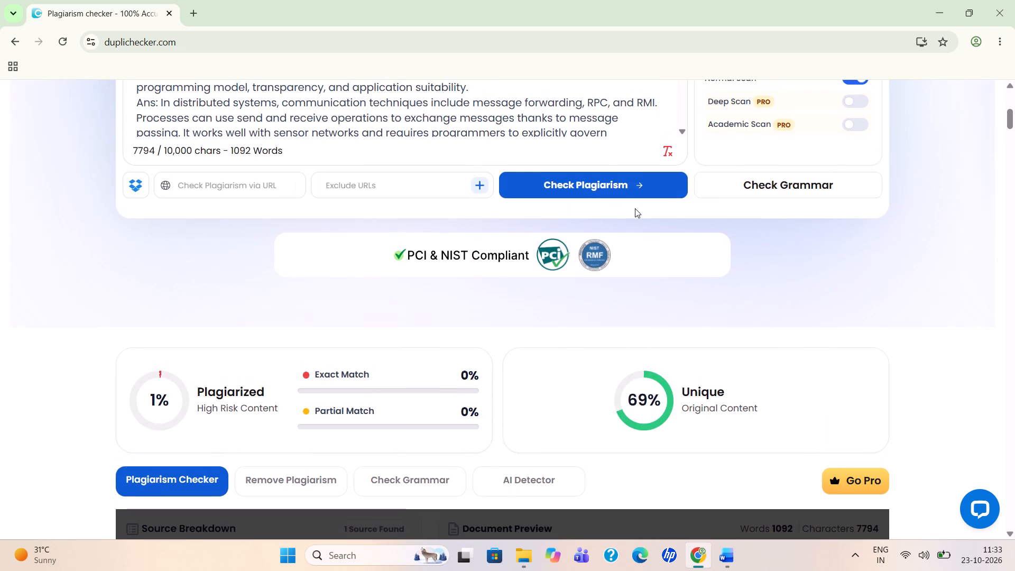
{"action": "scroll", "coordinate": [561, 139], "scroll_direction": "down", "scroll_amount": 1}
{"action": "scroll", "coordinate": [561, 139], "scroll_direction": "up", "scroll_amount": 2}
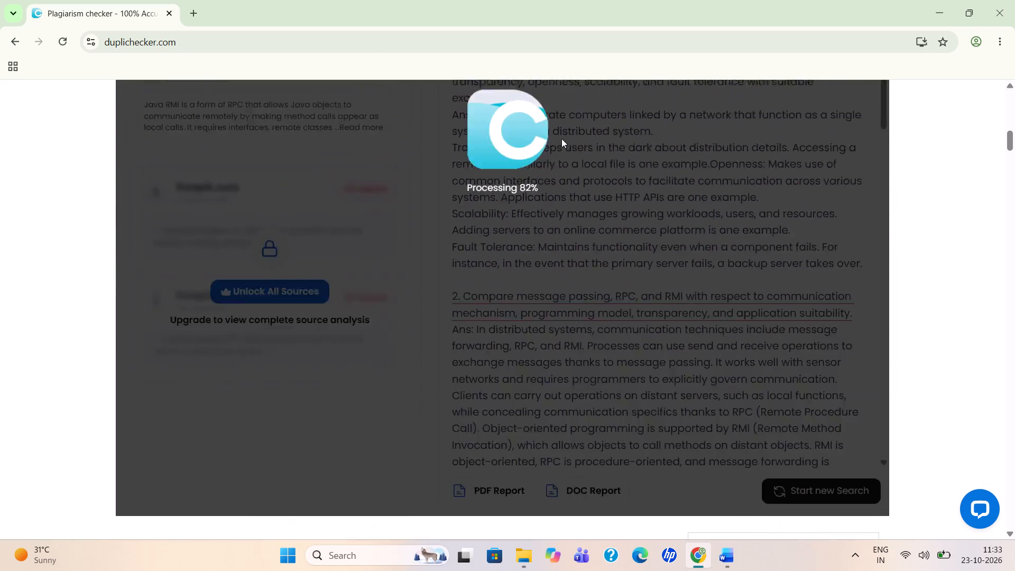
{"action": "scroll", "coordinate": [561, 139], "scroll_direction": "up", "scroll_amount": 2}
{"action": "scroll", "coordinate": [561, 139], "scroll_direction": "down", "scroll_amount": 2}
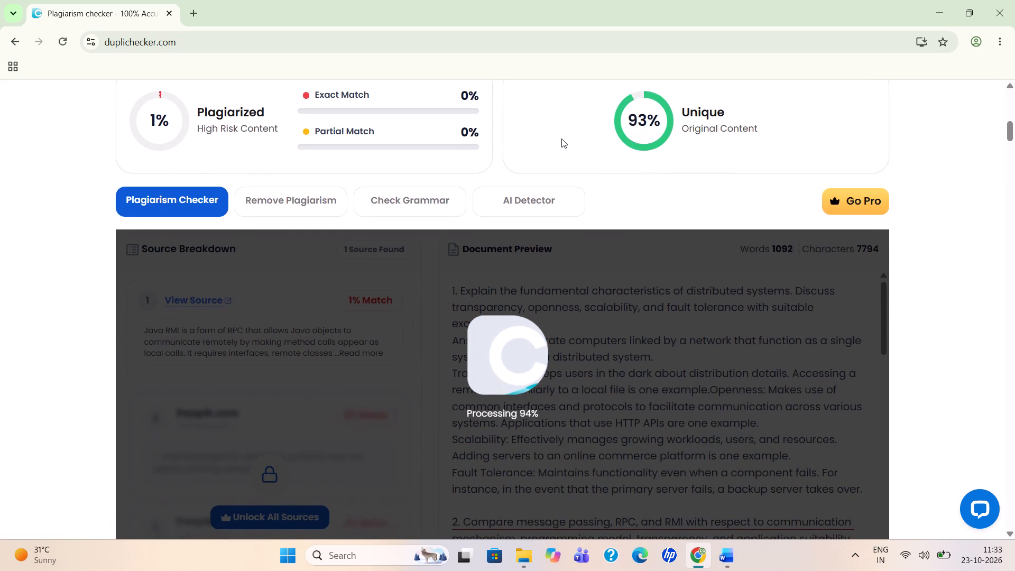
{"action": "scroll", "coordinate": [561, 139], "scroll_direction": "down", "scroll_amount": 1}
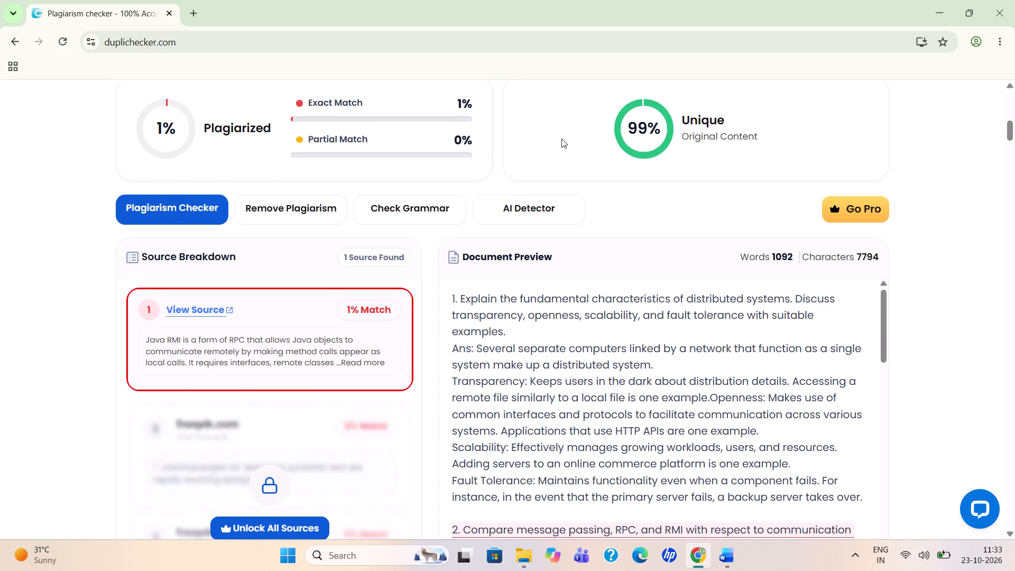
{"action": "scroll", "coordinate": [602, 316], "scroll_direction": "down", "scroll_amount": 8}
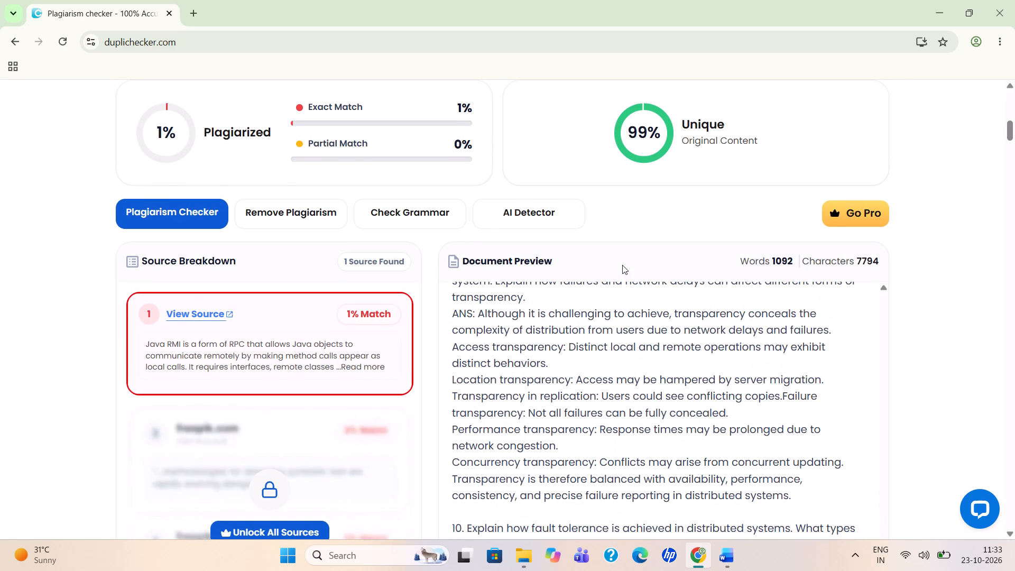
Download the plagiarism report as a PDF and open the downloaded file.
{"action": "scroll", "coordinate": [652, 225], "scroll_direction": "down", "scroll_amount": 3}
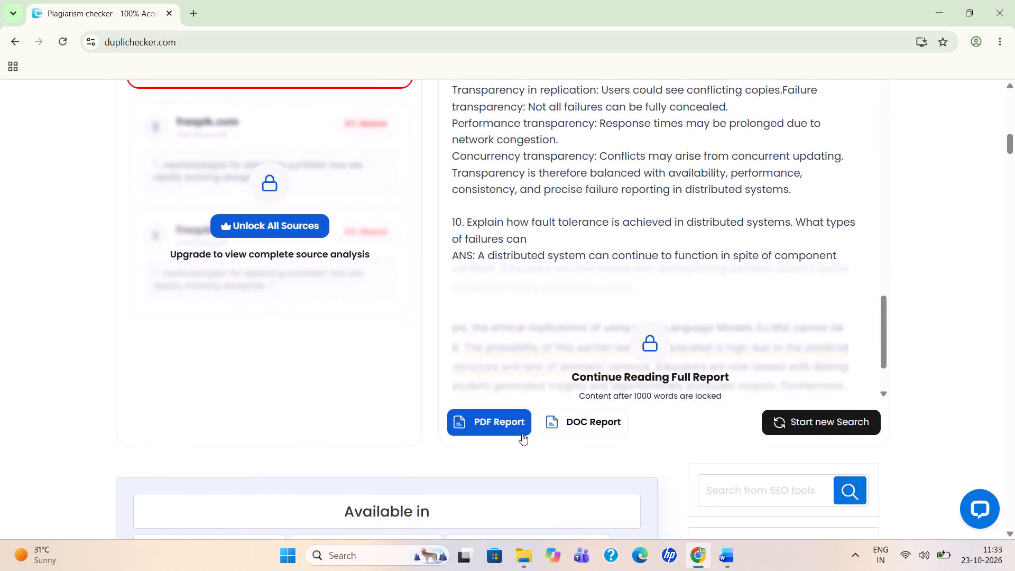
{"action": "left_click", "coordinate": [522, 434]}
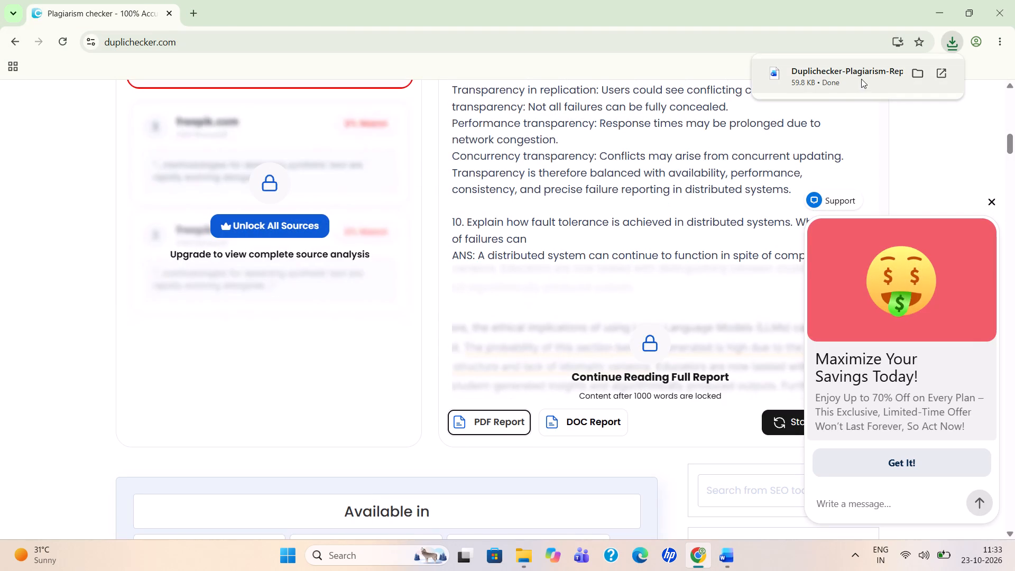
{"action": "left_click", "coordinate": [861, 79]}
Examine the PDF report's checked content and its matched source section.
{"action": "scroll", "coordinate": [553, 370], "scroll_direction": "down", "scroll_amount": 5}
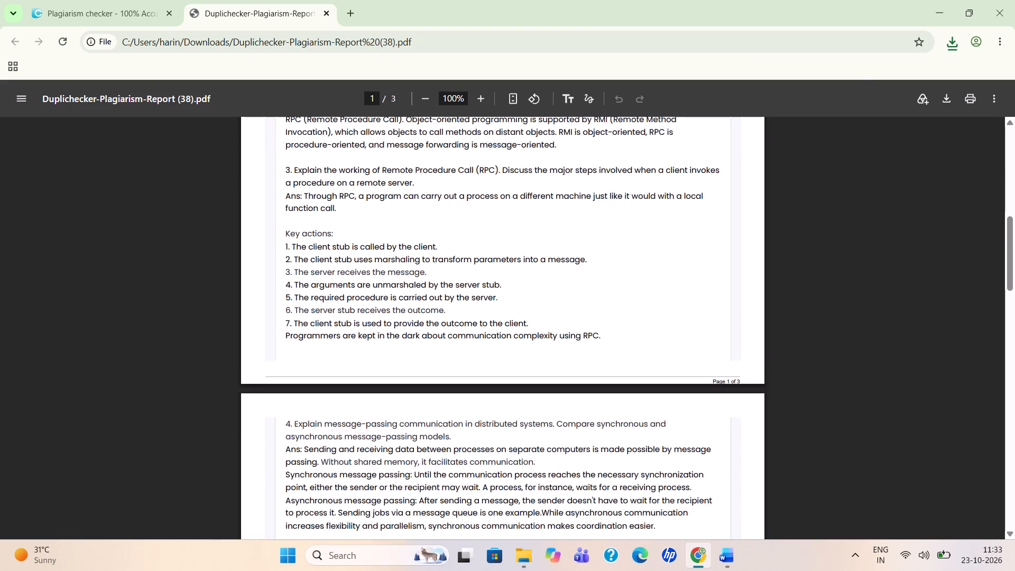
{"action": "scroll", "coordinate": [553, 370], "scroll_direction": "down", "scroll_amount": 4}
{"action": "scroll", "coordinate": [553, 370], "scroll_direction": "up", "scroll_amount": 2}
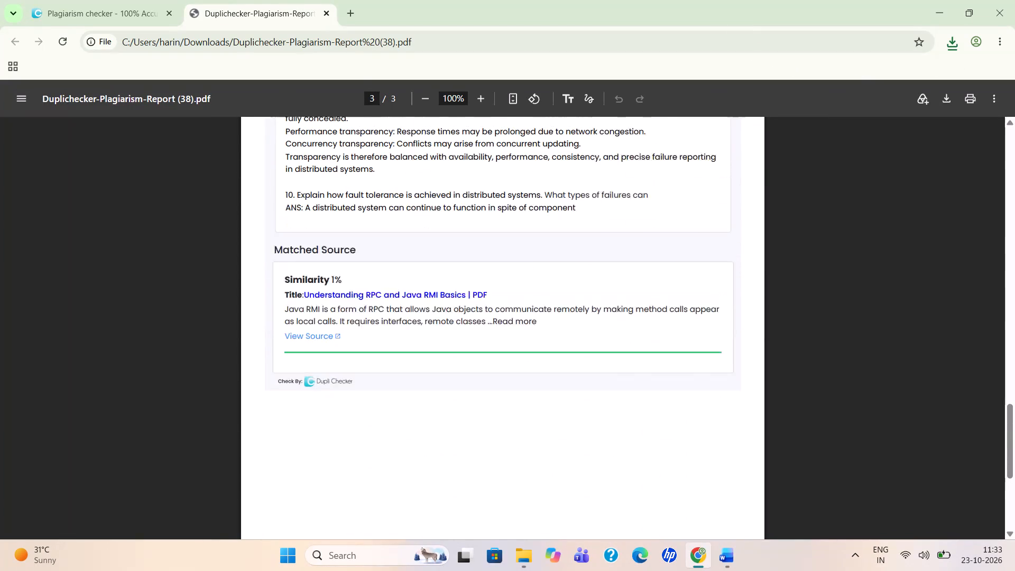
{"action": "scroll", "coordinate": [553, 370], "scroll_direction": "up", "scroll_amount": 3}
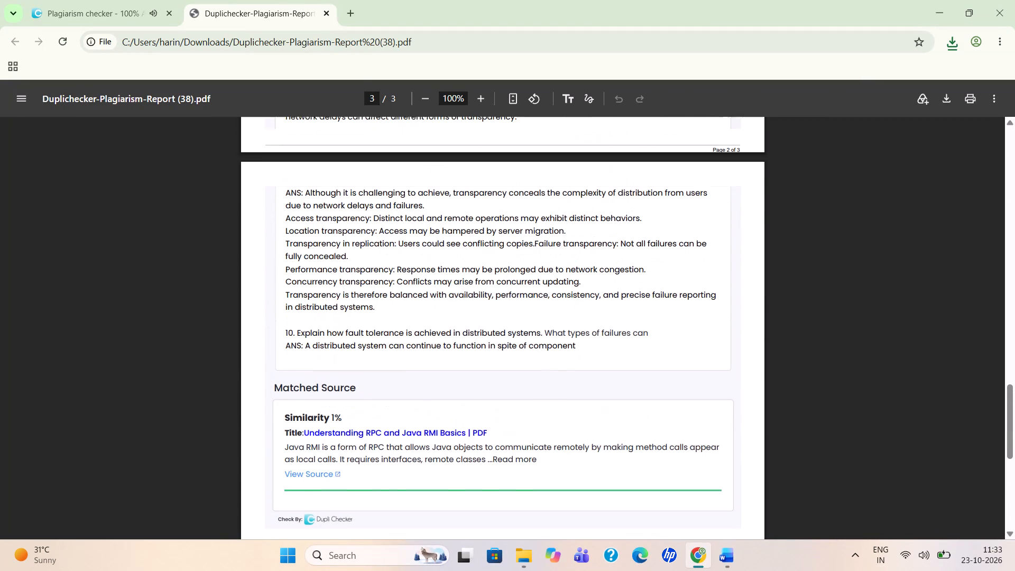
{"action": "scroll", "coordinate": [553, 370], "scroll_direction": "up", "scroll_amount": 1}
Return to the DupliChecker results page, dismiss the support chat pop-up and look over the document preview.
{"action": "left_click", "coordinate": [125, 23]}
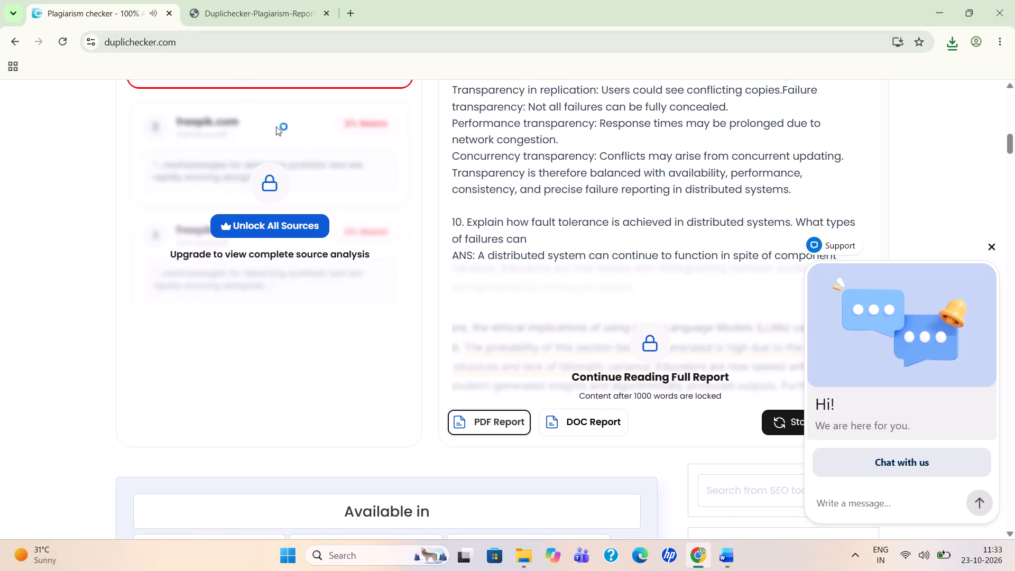
{"action": "left_click", "coordinate": [990, 245]}
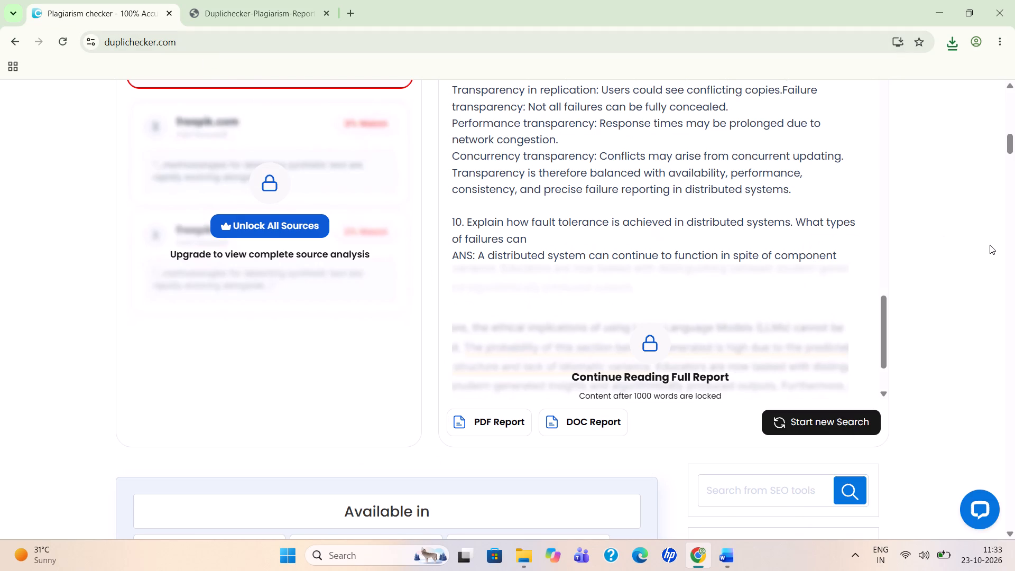
{"action": "scroll", "coordinate": [771, 137], "scroll_direction": "up", "scroll_amount": 10}
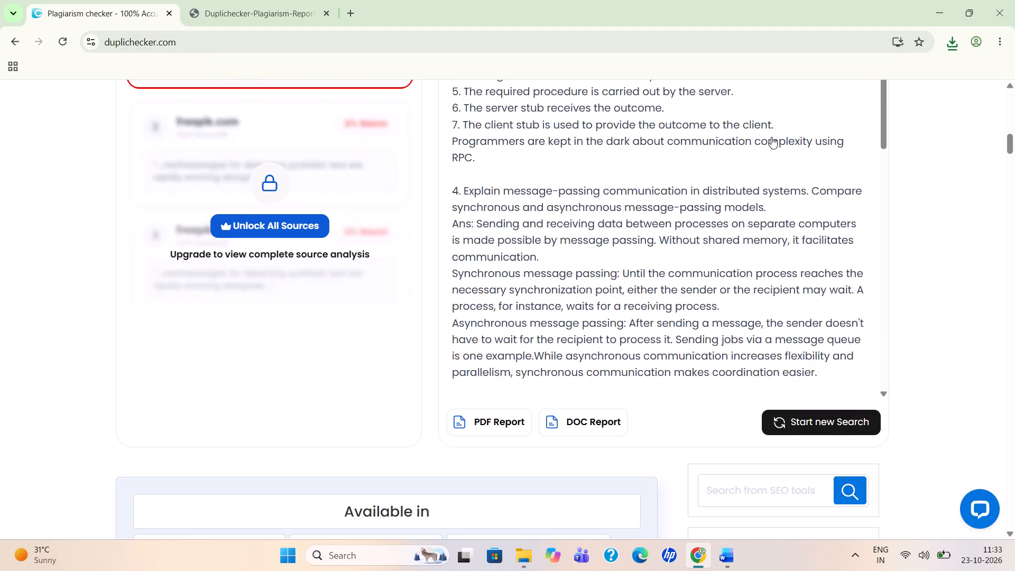
{"action": "scroll", "coordinate": [656, 229], "scroll_direction": "up", "scroll_amount": 5}
{"action": "scroll", "coordinate": [656, 229], "scroll_direction": "down", "scroll_amount": 1}
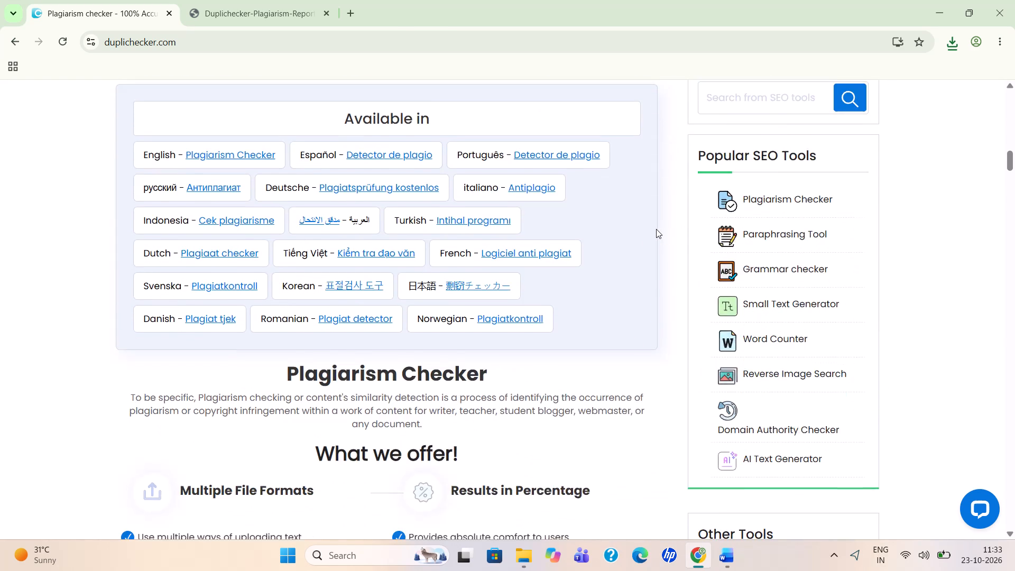
{"action": "scroll", "coordinate": [656, 229], "scroll_direction": "up", "scroll_amount": 5}
Review the PDF report again from the scan summary to the matched source, and return to the checker's input text.
{"action": "left_click", "coordinate": [283, 20]}
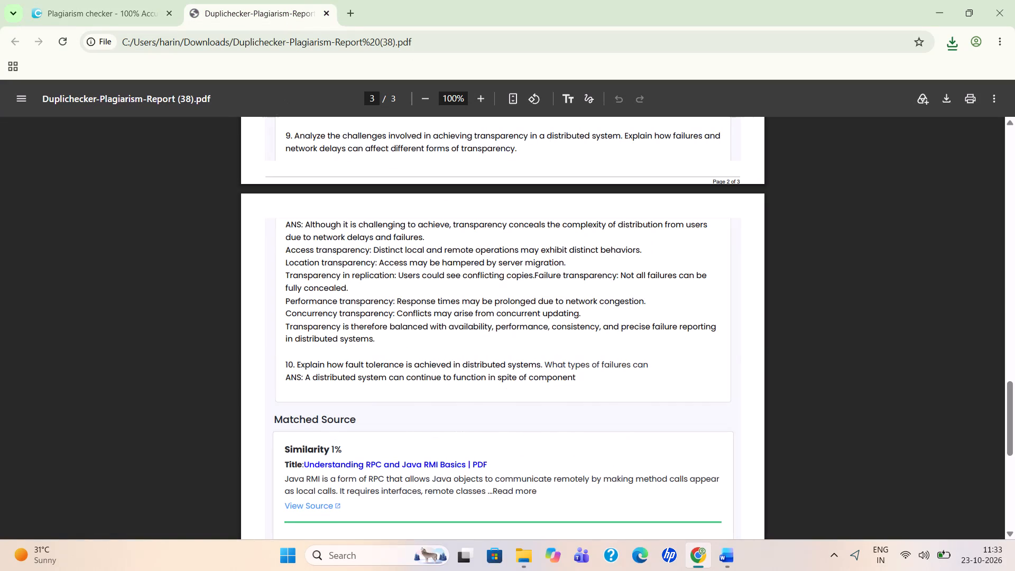
{"action": "scroll", "coordinate": [325, 283], "scroll_direction": "up", "scroll_amount": 11}
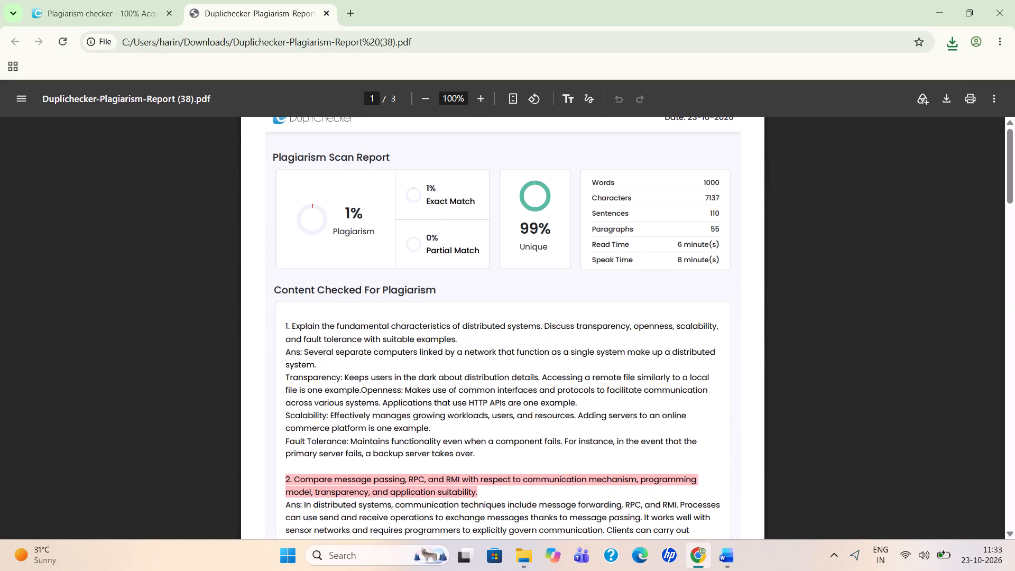
{"action": "scroll", "coordinate": [325, 283], "scroll_direction": "down", "scroll_amount": 9}
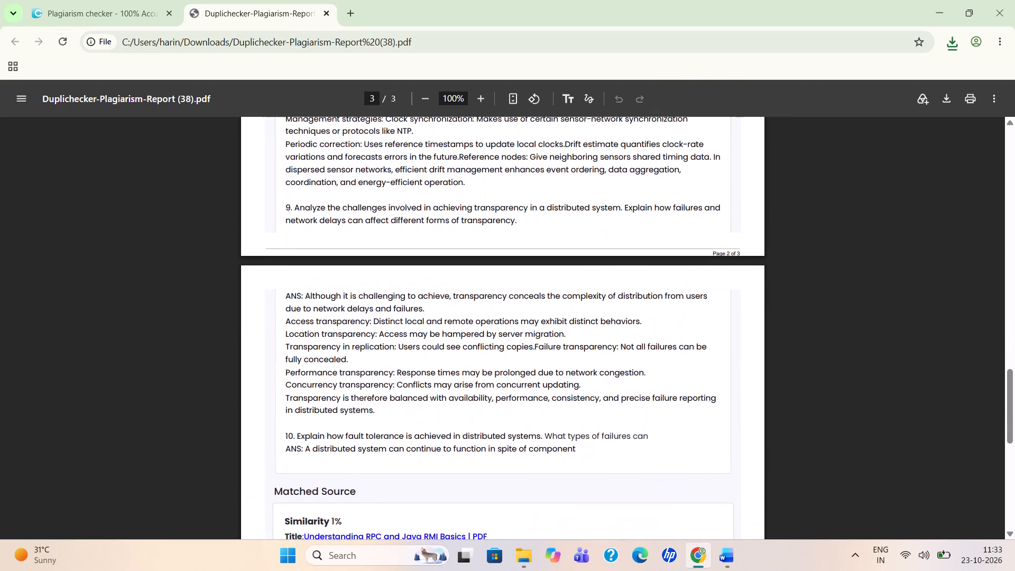
{"action": "scroll", "coordinate": [325, 283], "scroll_direction": "down", "scroll_amount": 2}
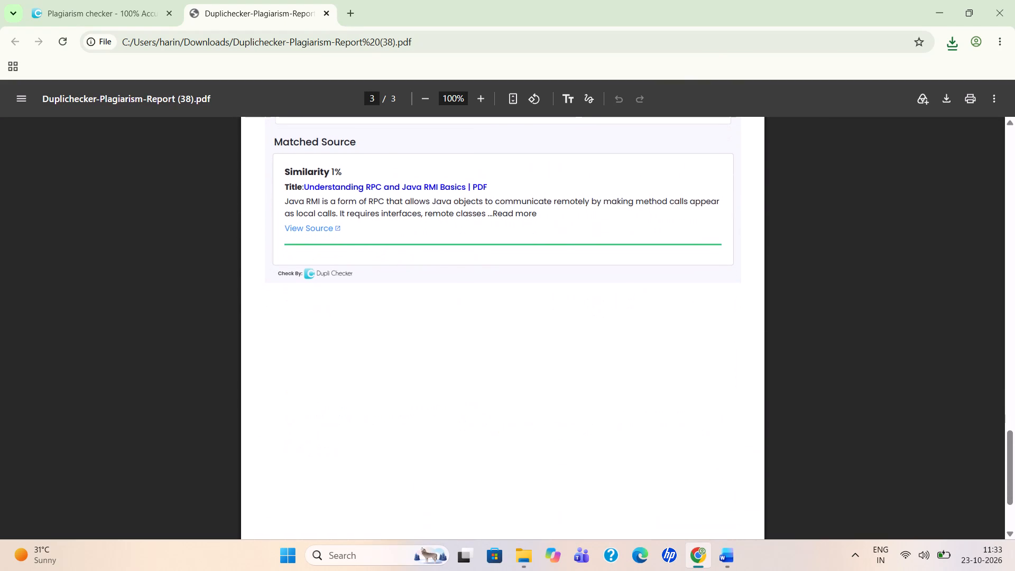
{"action": "left_click", "coordinate": [122, 6]}
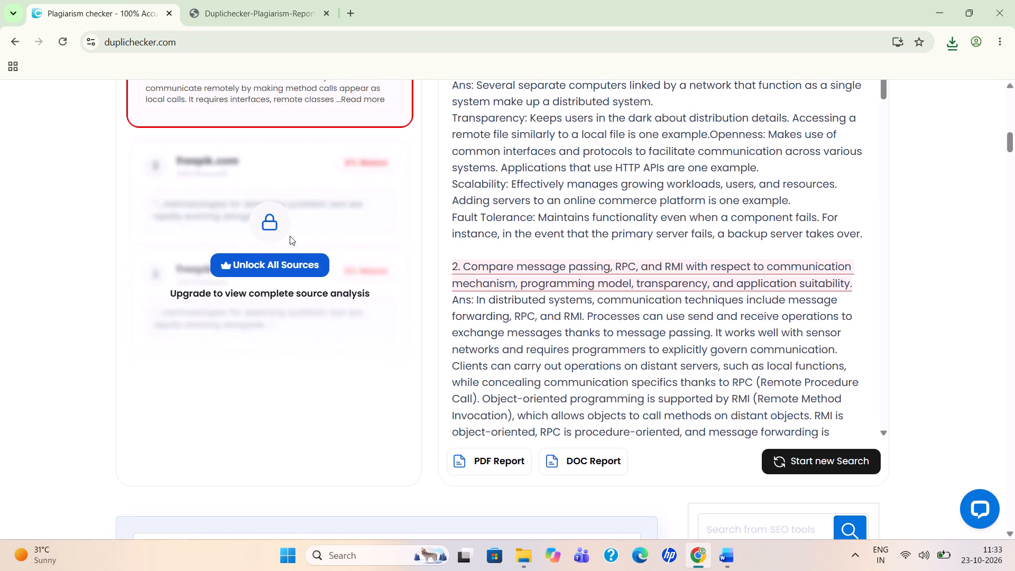
{"action": "scroll", "coordinate": [290, 236], "scroll_direction": "up", "scroll_amount": 13}
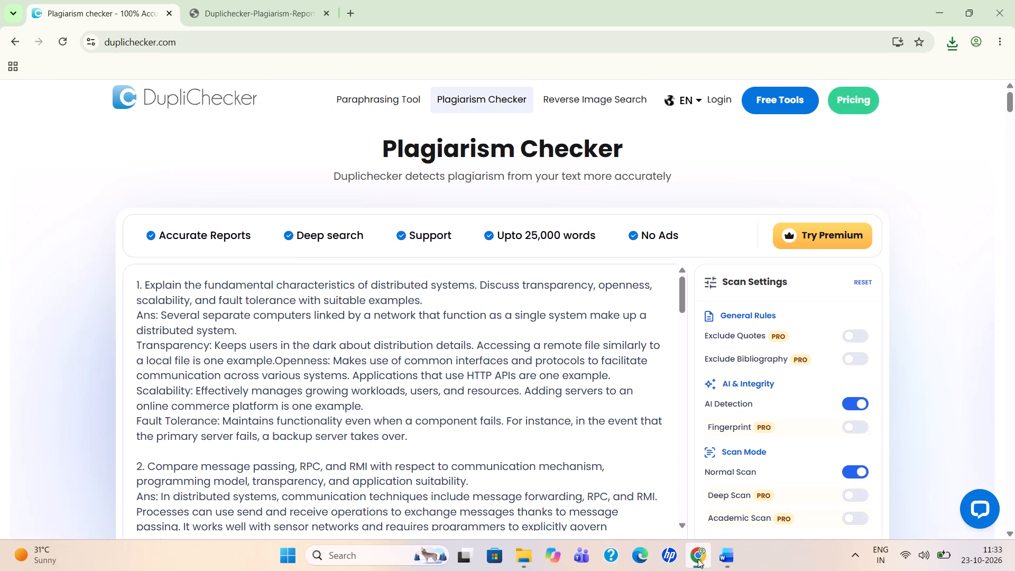
In the Downloads folder, rename the newest Duplichecker plagiarism report PDF as "dss sa" through its file properties.
{"action": "left_click", "coordinate": [530, 560]}
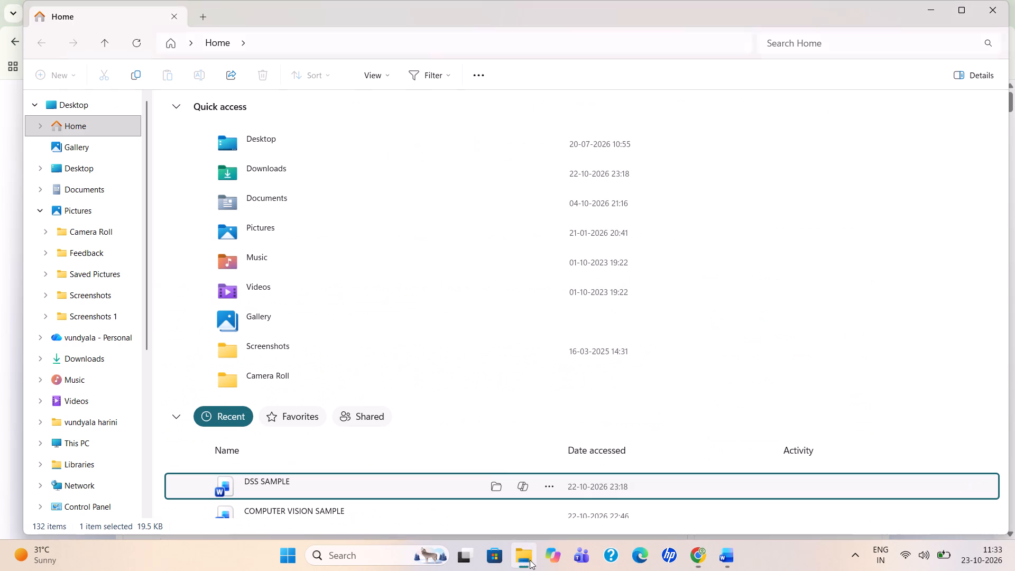
{"action": "scroll", "coordinate": [504, 458], "scroll_direction": "down", "scroll_amount": 1}
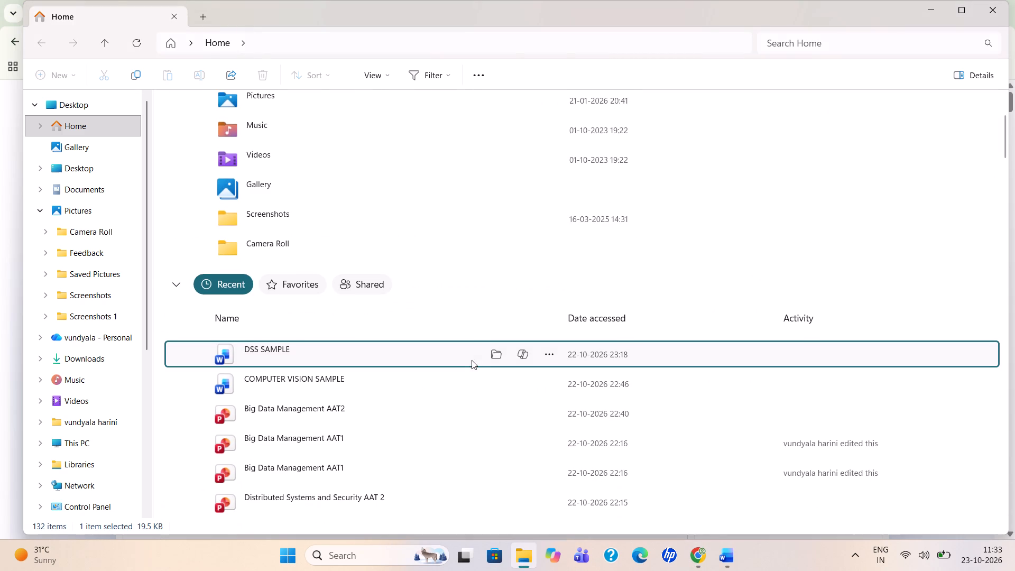
{"action": "left_click", "coordinate": [98, 365]}
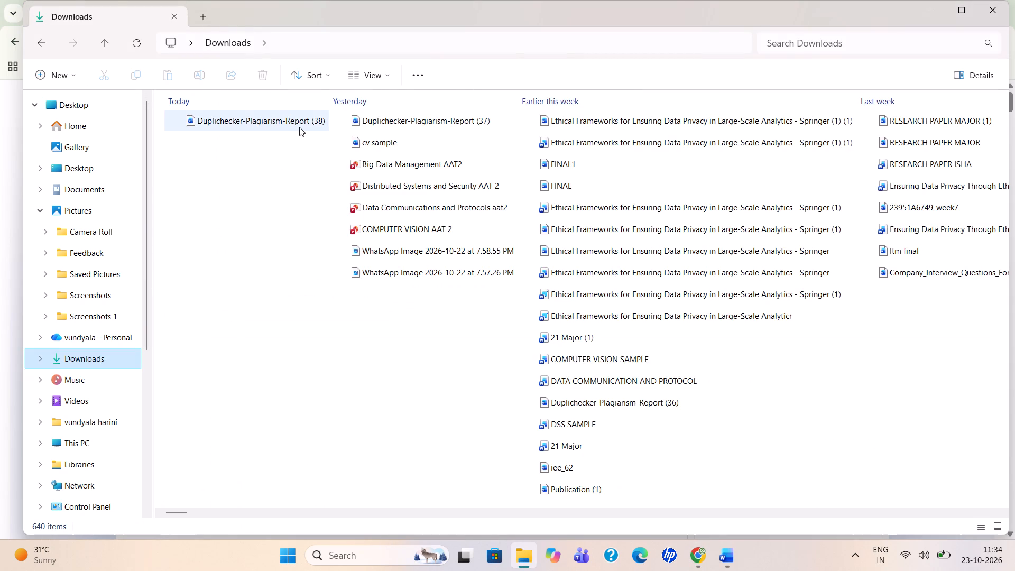
{"action": "right_click", "coordinate": [299, 127]}
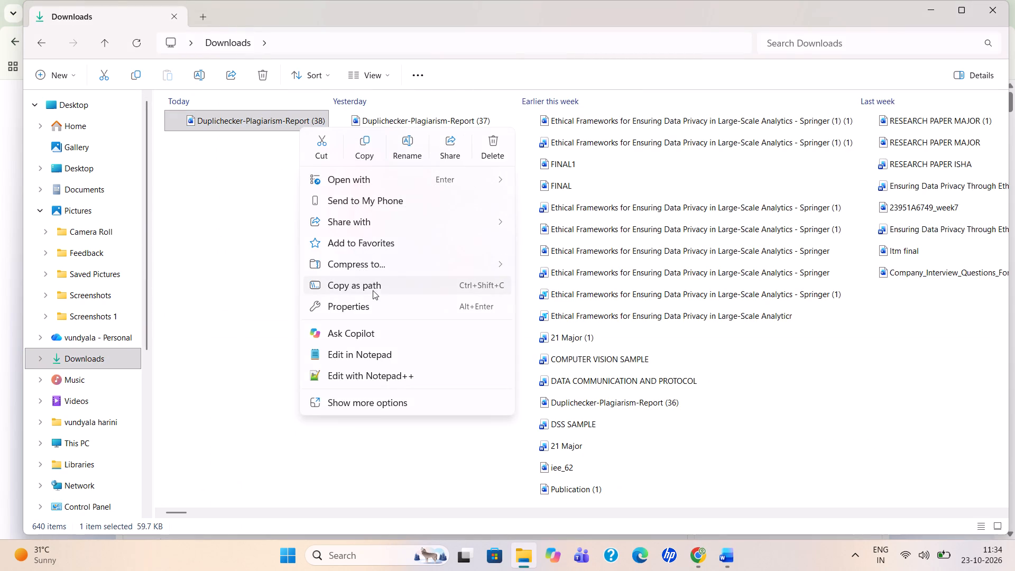
{"action": "left_click", "coordinate": [401, 306]}
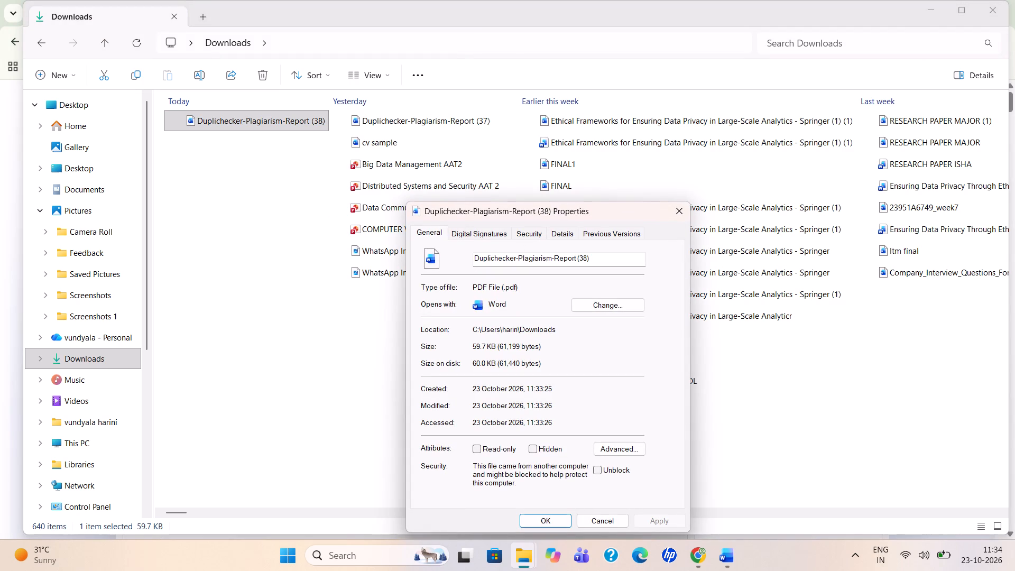
{"action": "left_click", "coordinate": [601, 260]}
{"action": "key", "text": "BackSpace"}
{"action": "key", "text": "BackSpace"}
{"action": "key", "text": "BackSpace"}
{"action": "key", "text": "BackSpace"}
{"action": "key", "text": "BackSpace"}
{"action": "key", "text": "BackSpace"}
{"action": "key", "text": "BackSpace"}
{"action": "key", "text": "BackSpace"}
{"action": "key", "text": "BackSpace"}
{"action": "key", "text": "BackSpace"}
{"action": "key", "text": "BackSpace"}
{"action": "key", "text": "BackSpace"}
{"action": "key", "text": "BackSpace"}
{"action": "key", "text": "BackSpace"}
{"action": "key", "text": "BackSpace"}
{"action": "key", "text": "BackSpace"}
{"action": "key", "text": "BackSpace"}
{"action": "key", "text": "BackSpace"}
{"action": "key", "text": "BackSpace"}
{"action": "key", "text": "BackSpace"}
{"action": "type", "text": "dss"}
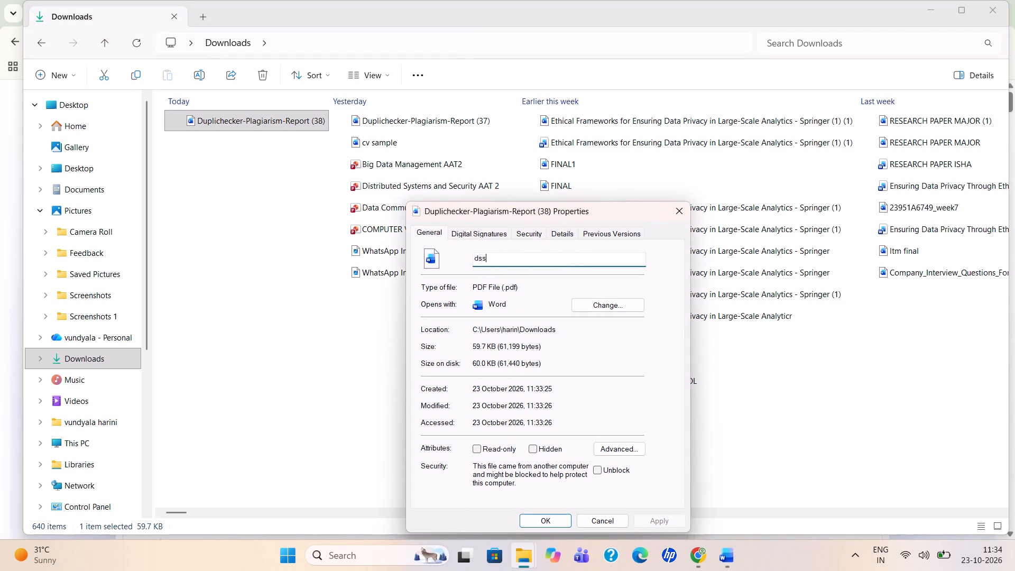
{"action": "key", "text": "space"}
{"action": "type", "text": "sa"}
{"action": "key", "text": "Return"}
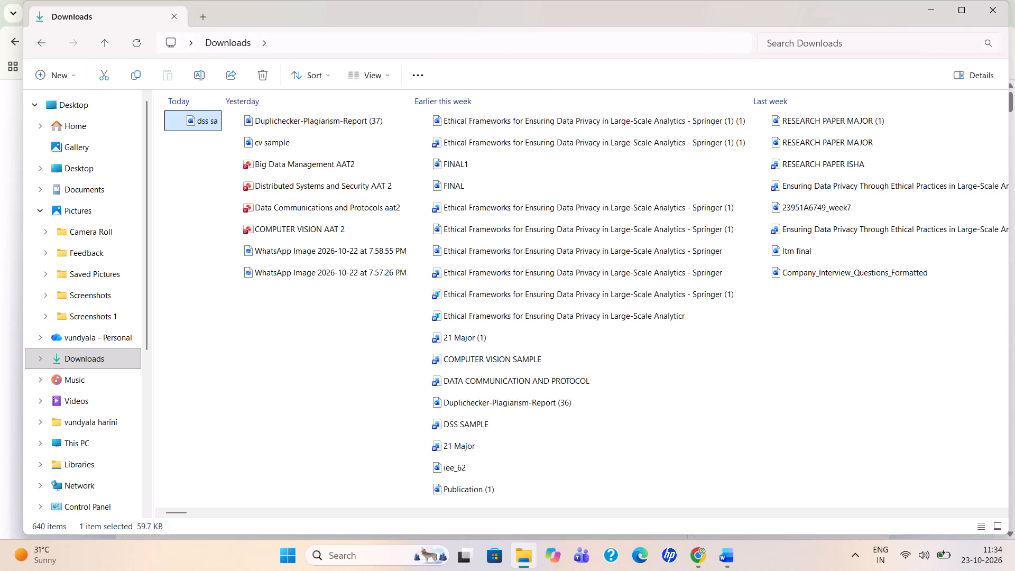
Open the "cv sample" report from Downloads, look over its scan summary and checked content, and close it.
{"action": "double_click", "coordinate": [359, 143]}
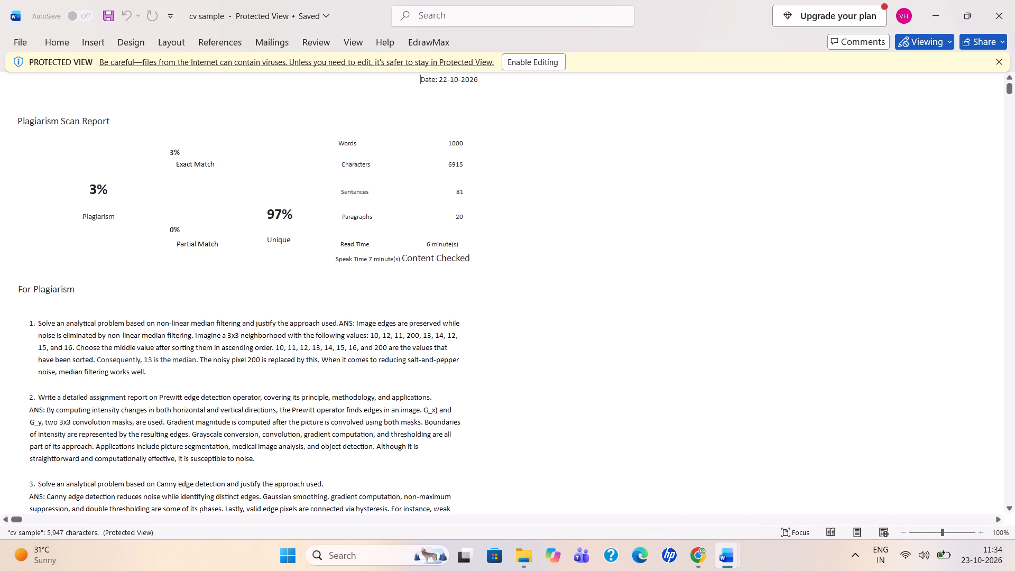
{"action": "scroll", "coordinate": [434, 289], "scroll_direction": "up", "scroll_amount": 1, "text": "ctrl"}
{"action": "scroll", "coordinate": [434, 289], "scroll_direction": "down", "scroll_amount": 4, "text": "ctrl"}
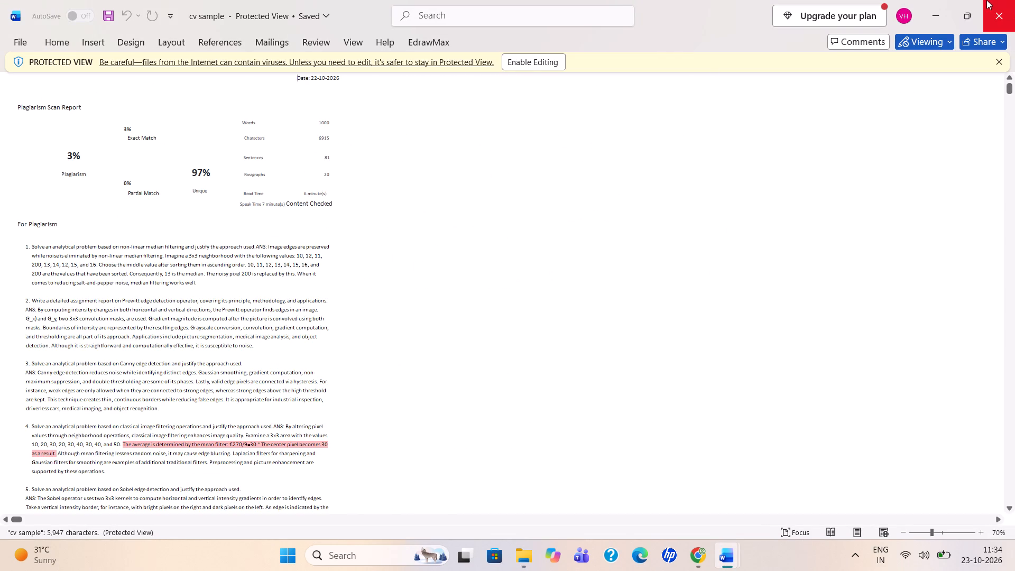
{"action": "left_click", "coordinate": [986, 0]}
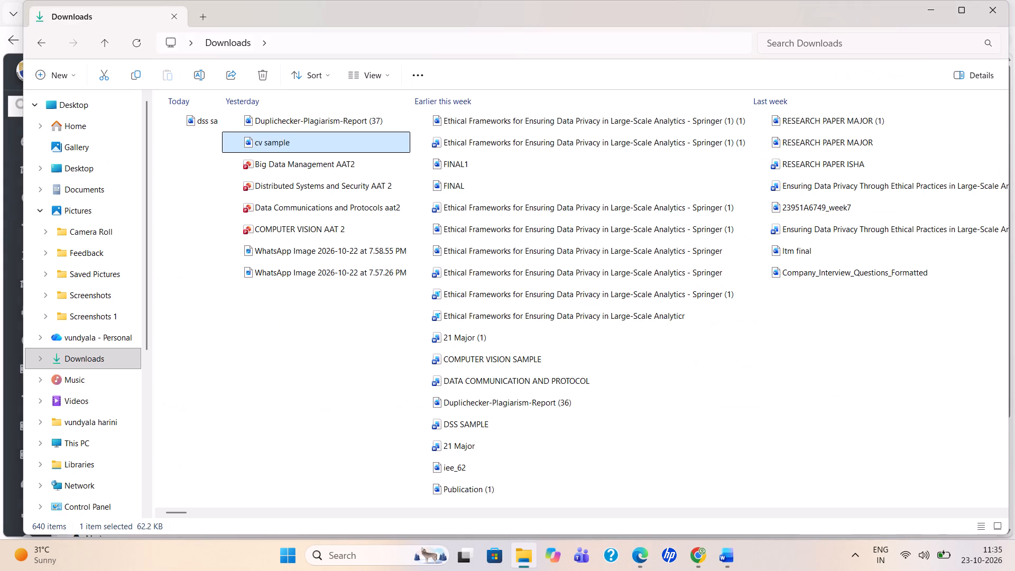
Search the Home location for "data communication and" and open the DATA COMMUNICATION AND PROTOCOL Word document.
{"action": "left_click", "coordinate": [865, 35]}
{"action": "type", "text": "da"}
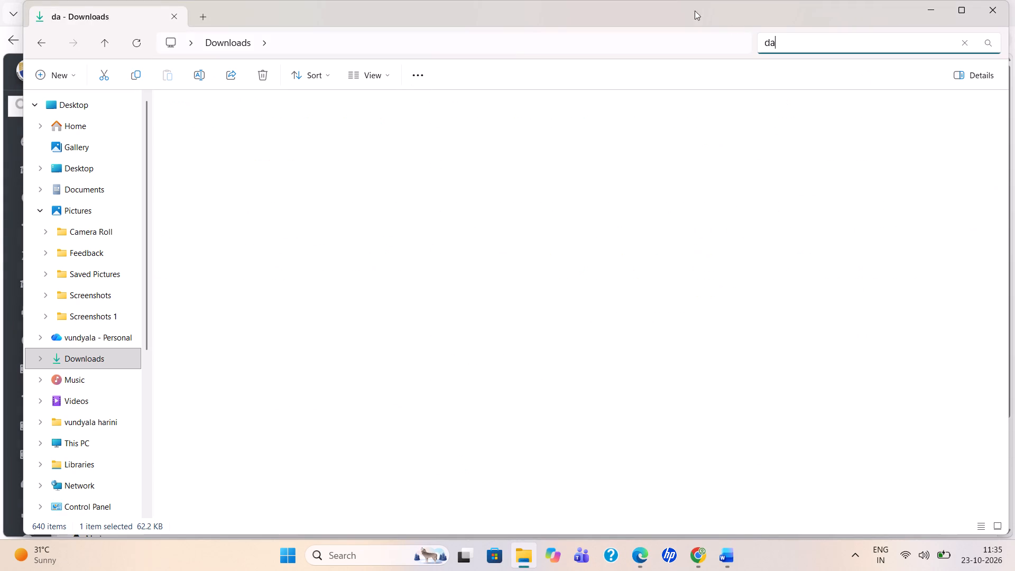
{"action": "left_click", "coordinate": [105, 117]}
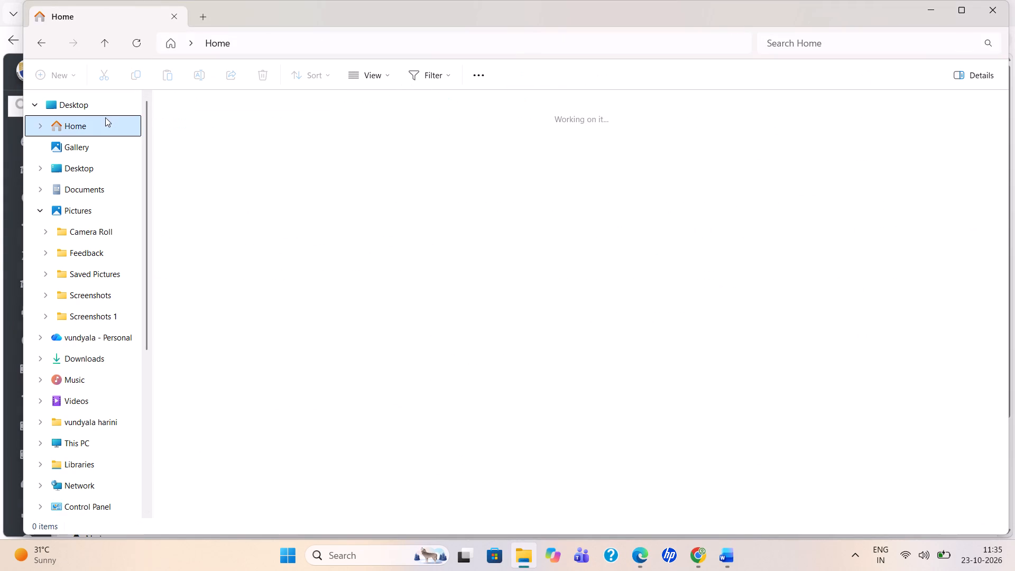
{"action": "left_click", "coordinate": [811, 41]}
{"action": "type", "text": "data communication and"}
{"action": "key", "text": "space"}
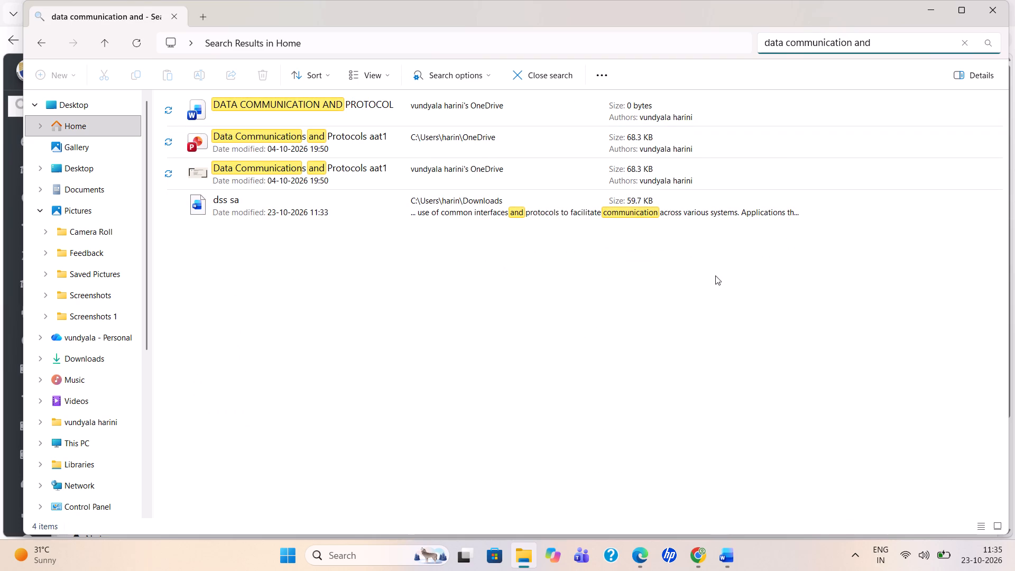
{"action": "double_click", "coordinate": [473, 103]}
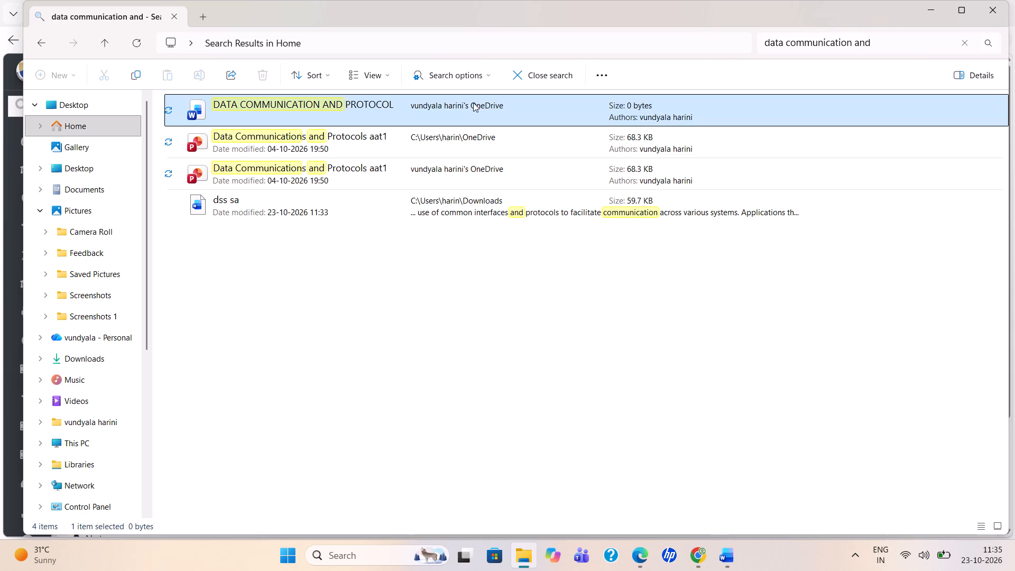
{"action": "double_click", "coordinate": [473, 103]}
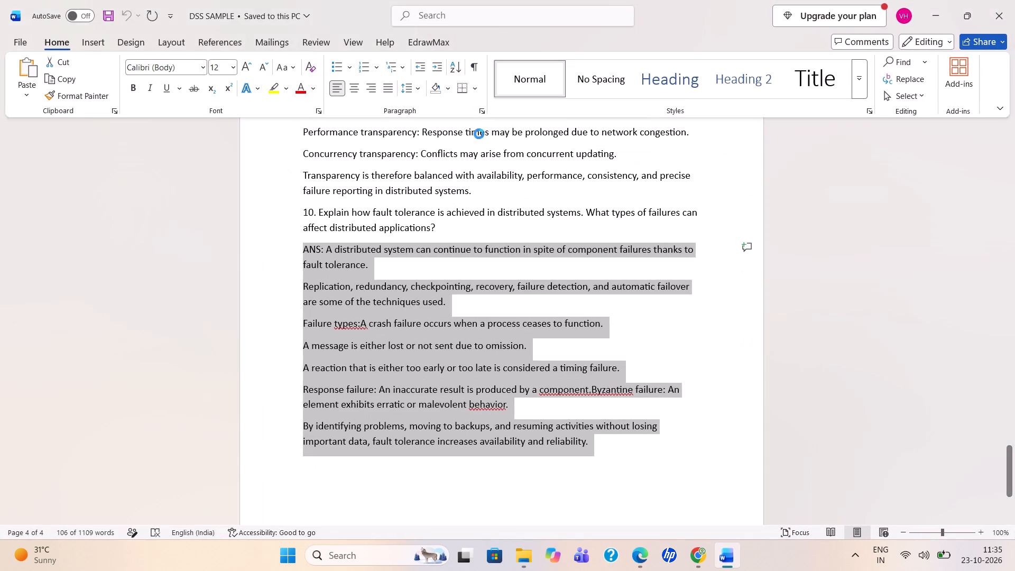
Look through the data communication answers to the end, and close that document and DSS SAMPLE.
{"action": "scroll", "coordinate": [489, 214], "scroll_direction": "down", "scroll_amount": 3}
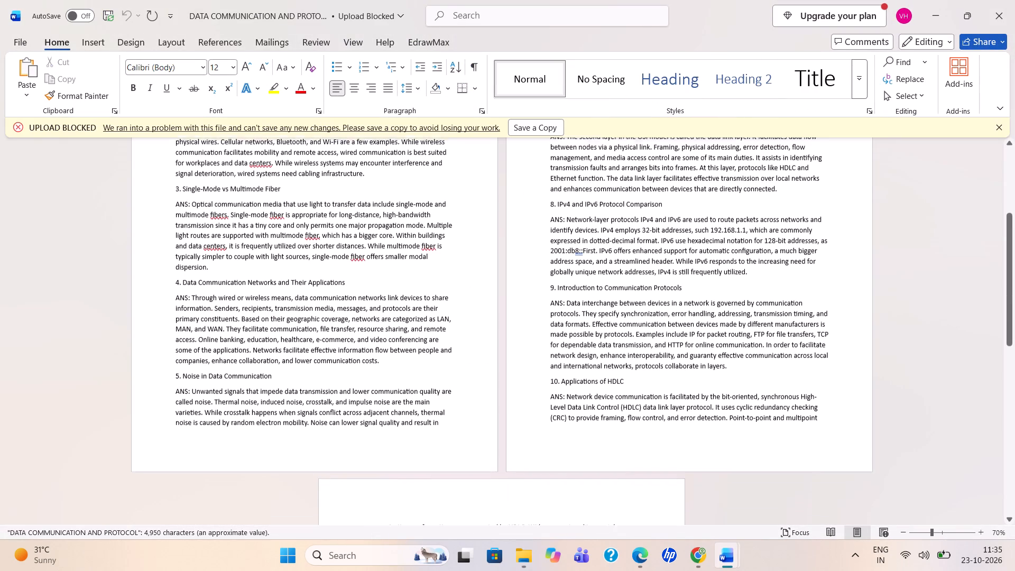
{"action": "scroll", "coordinate": [489, 214], "scroll_direction": "down", "scroll_amount": 6}
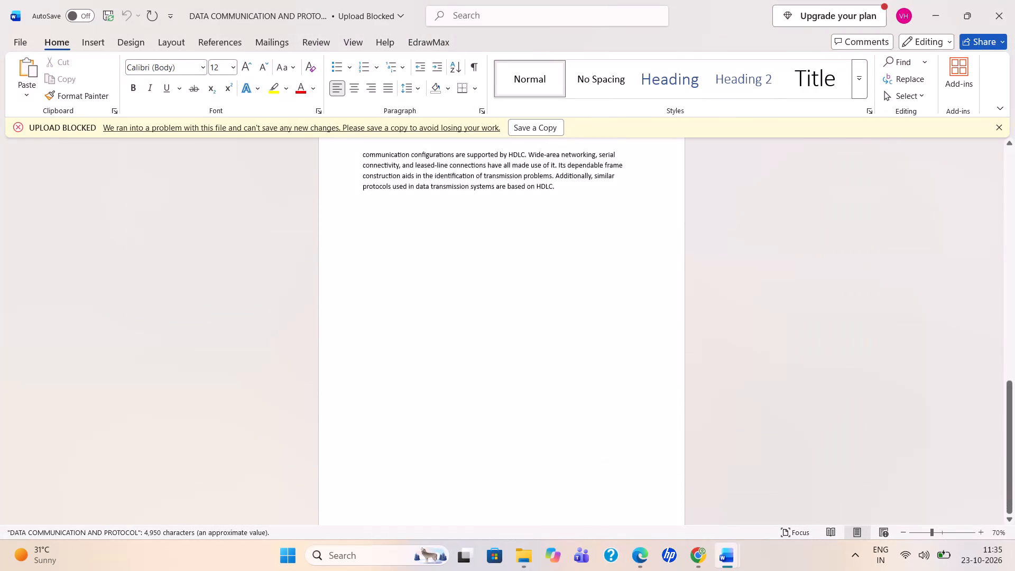
{"action": "left_click", "coordinate": [1014, 12]}
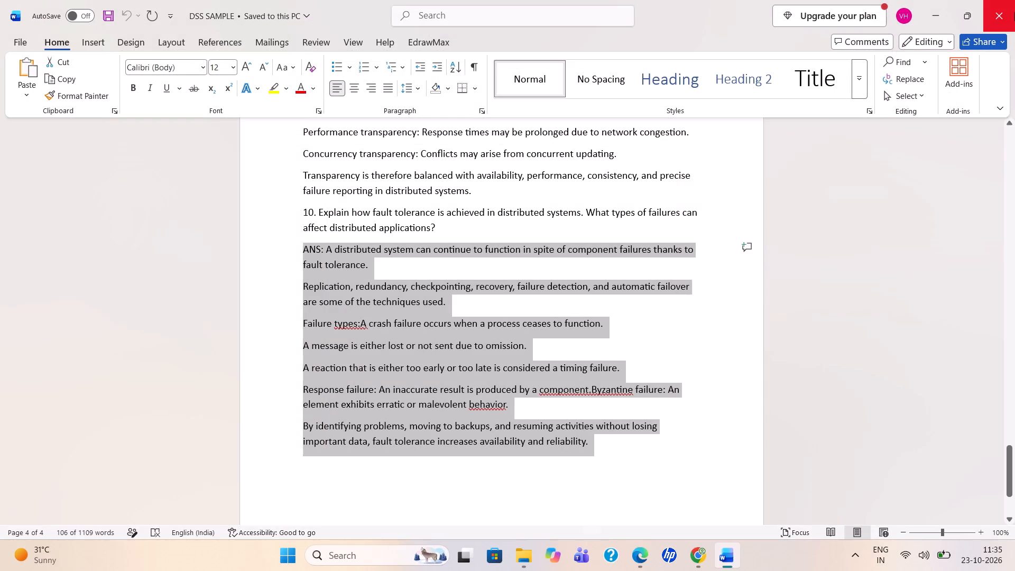
{"action": "left_click", "coordinate": [1014, 12]}
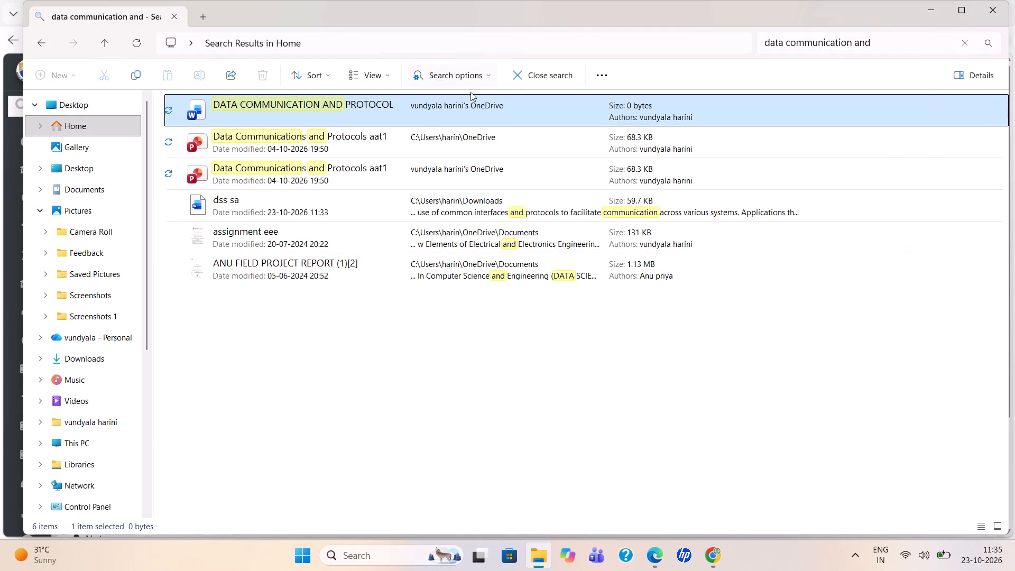
Reopen the DATA COMMUNICATION AND PROTOCOL document and copy all ten questions and answers.
{"action": "double_click", "coordinate": [468, 100]}
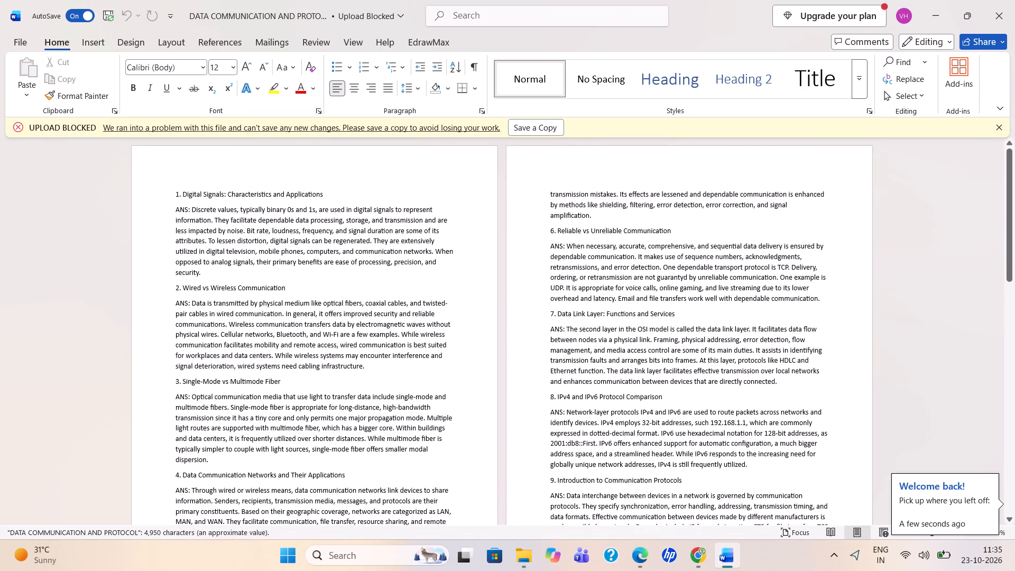
{"action": "scroll", "coordinate": [363, 209], "scroll_direction": "up", "scroll_amount": 3, "text": "ctrl"}
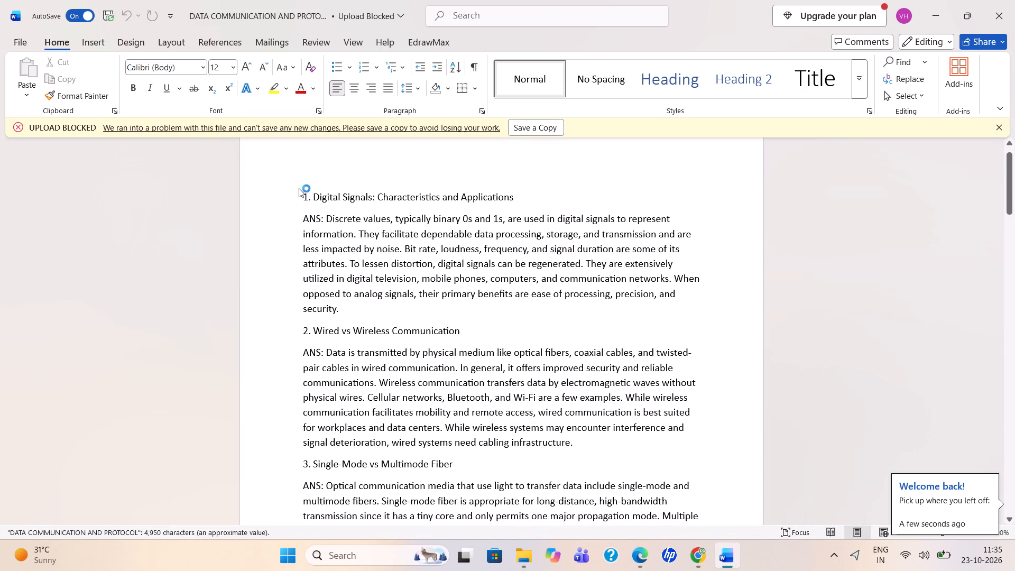
{"action": "left_click_drag", "start_coordinate": [299, 188], "coordinate": [442, 570]}
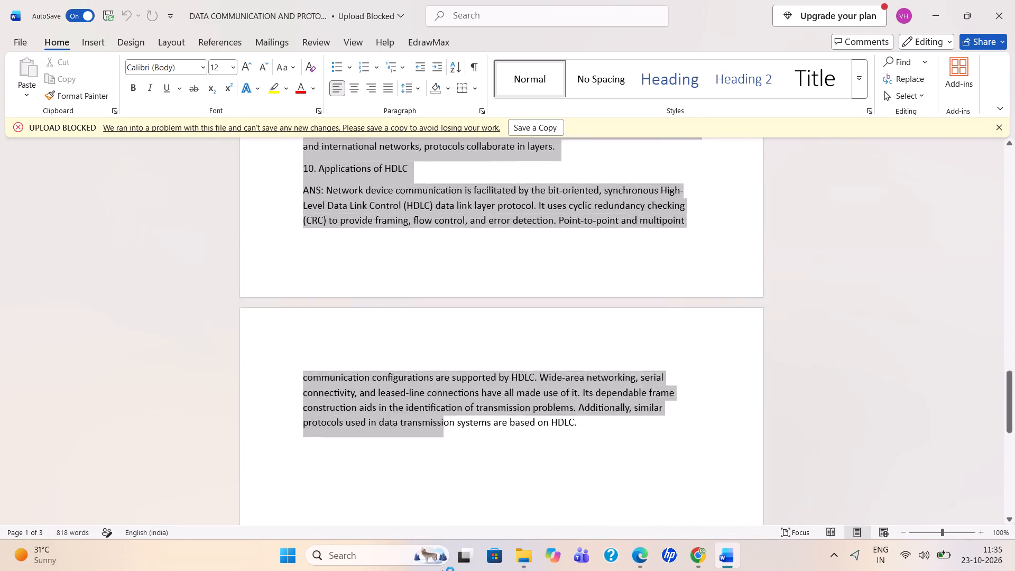
{"action": "left_click_drag", "start_coordinate": [442, 570], "coordinate": [627, 109]}
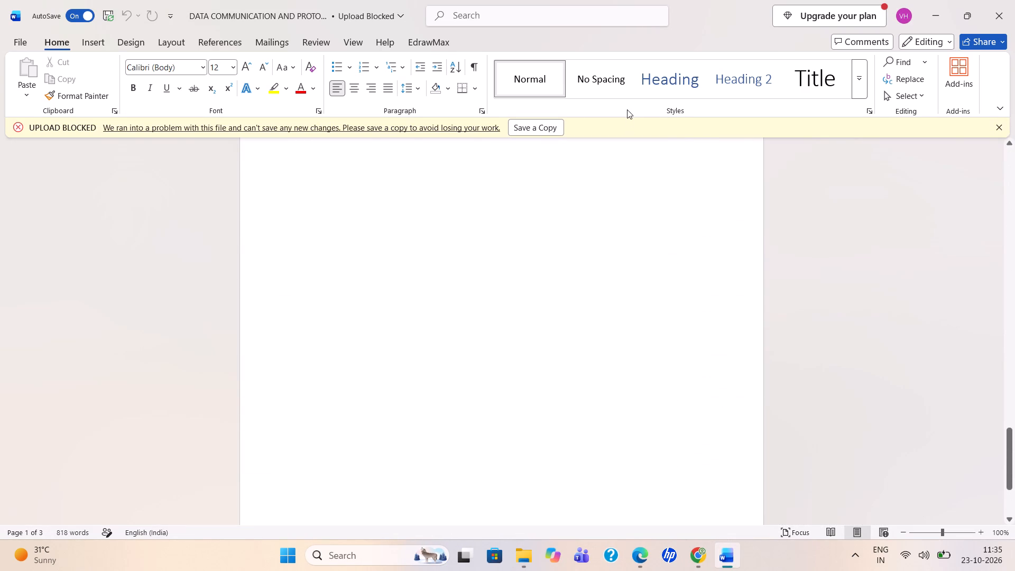
{"action": "left_click_drag", "start_coordinate": [627, 109], "coordinate": [624, 448]}
{"action": "key", "text": "ctrl+c"}
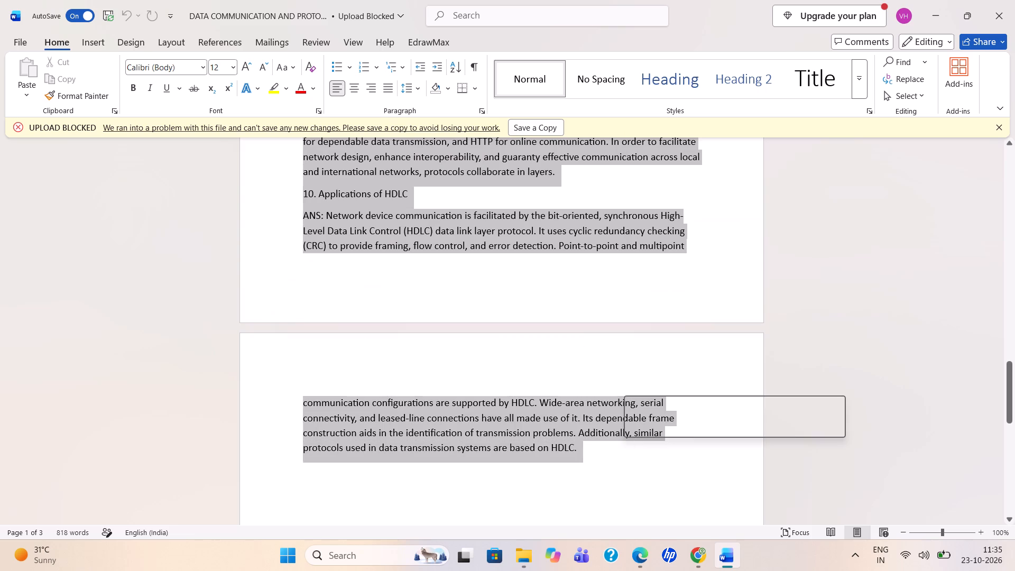
Switch to DupliChecker in Chrome and replace all the distributed systems text with the copied data communication answers.
{"action": "left_click", "coordinate": [707, 553]}
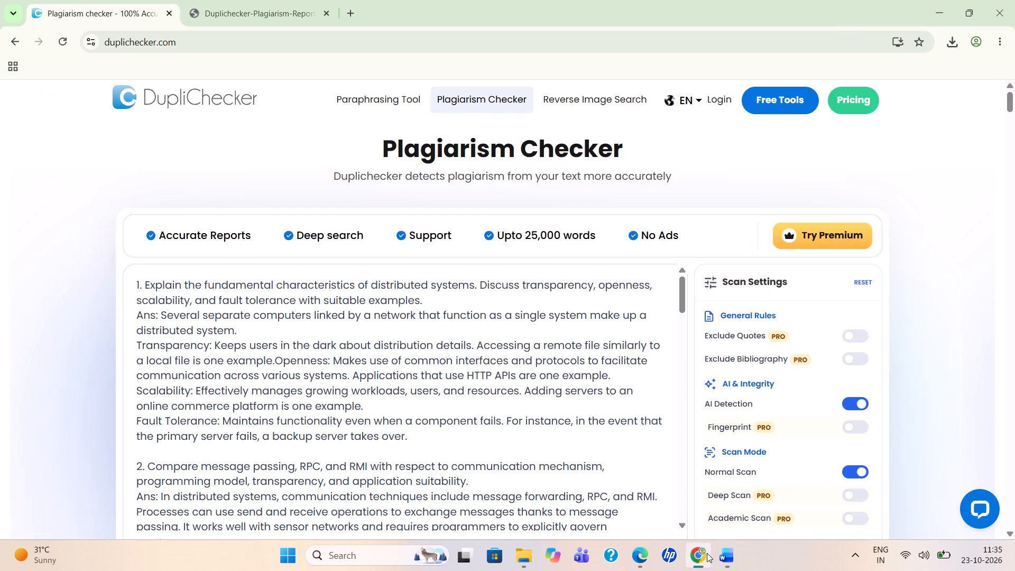
{"action": "left_click_drag", "start_coordinate": [135, 283], "coordinate": [344, 300]}
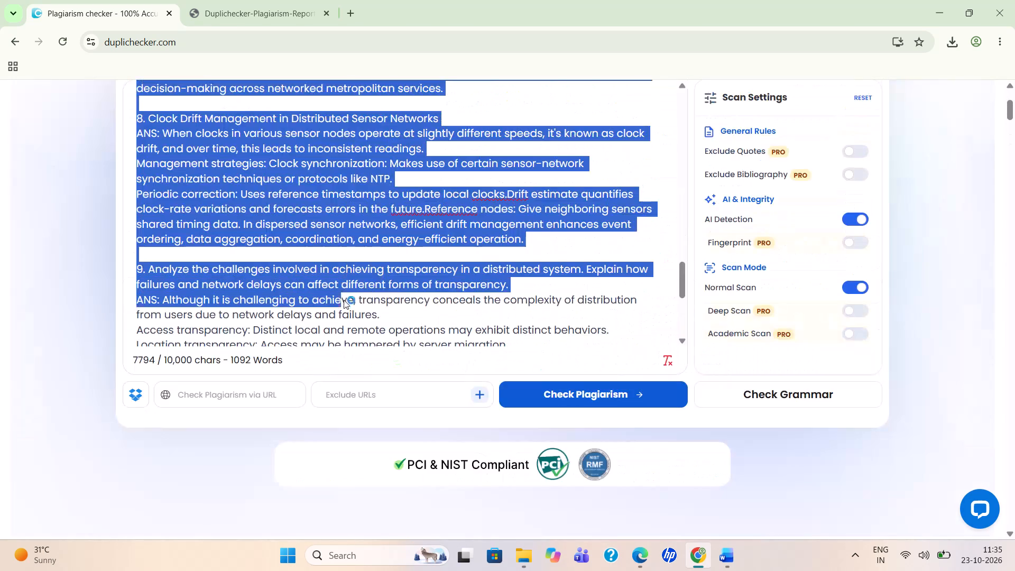
{"action": "left_click_drag", "start_coordinate": [344, 300], "coordinate": [557, 315]}
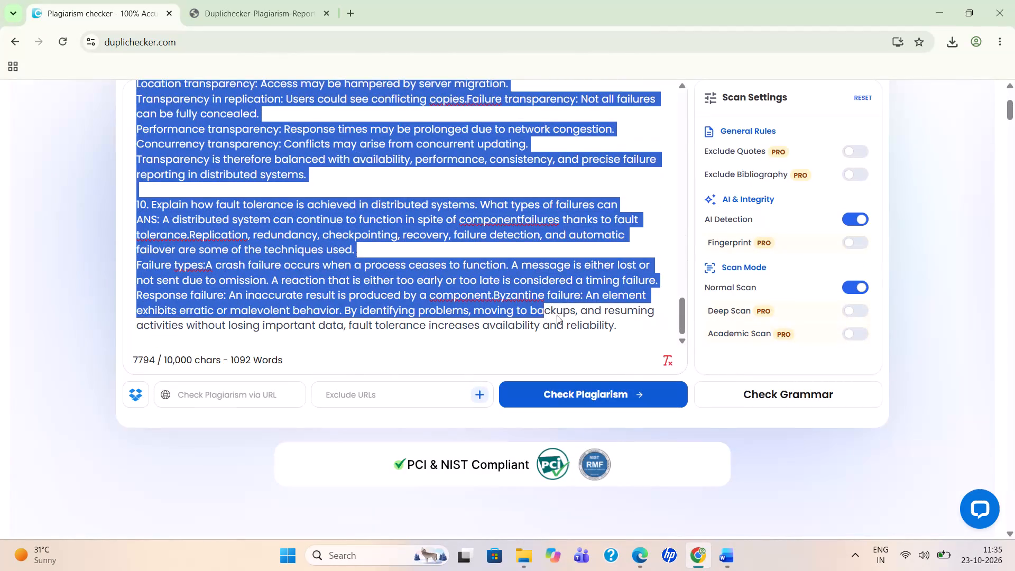
{"action": "left_click_drag", "start_coordinate": [557, 315], "coordinate": [642, 329]}
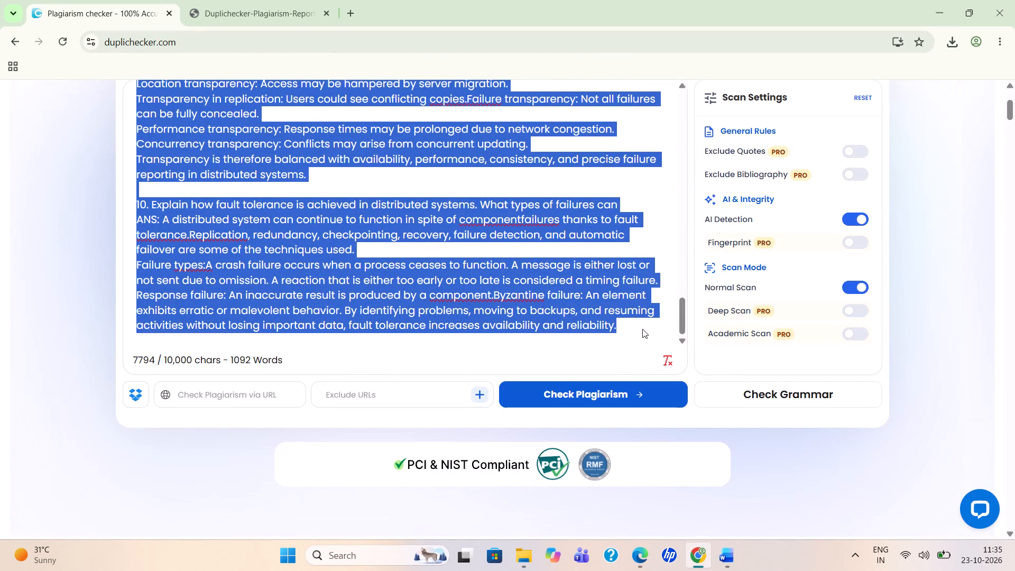
{"action": "key", "text": "BackSpace"}
{"action": "key", "text": "ctrl+v"}
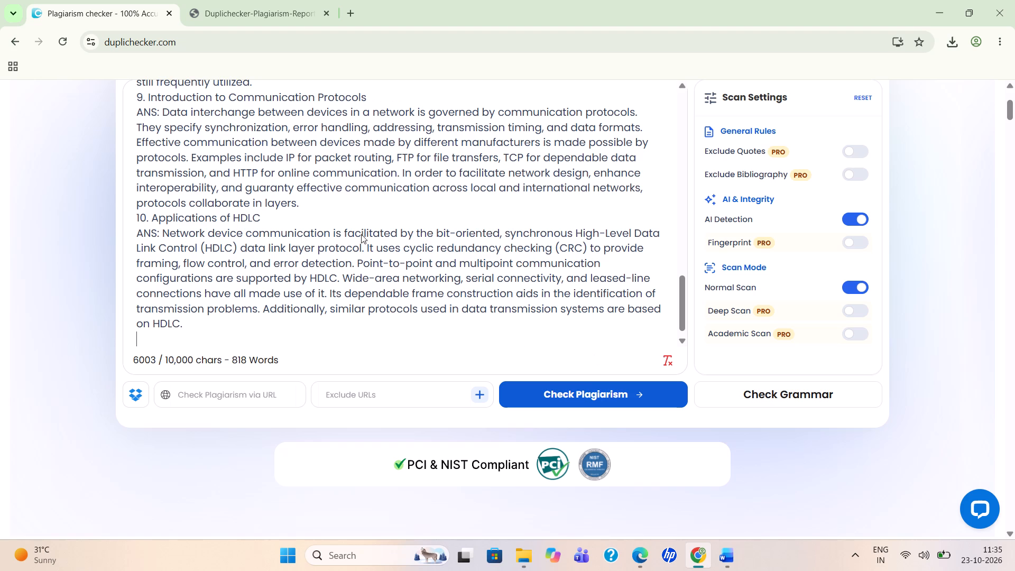
Insert a blank line after each of answers 1 to 5 in the pasted data communication text.
{"action": "scroll", "coordinate": [357, 229], "scroll_direction": "up", "scroll_amount": 6}
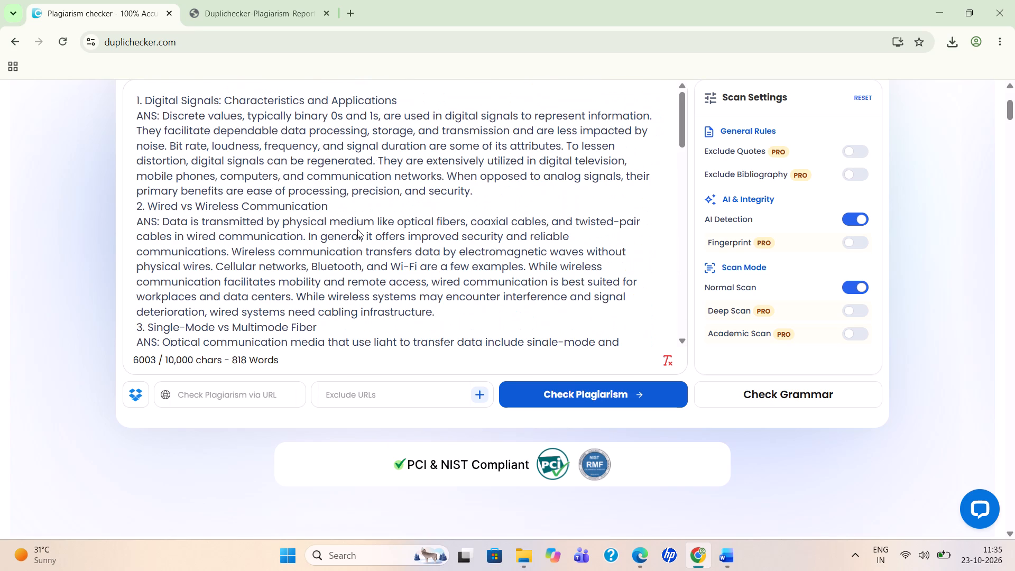
{"action": "left_click", "coordinate": [512, 193]}
{"action": "key", "text": "Return"}
{"action": "scroll", "coordinate": [512, 193], "scroll_direction": "down", "scroll_amount": 1}
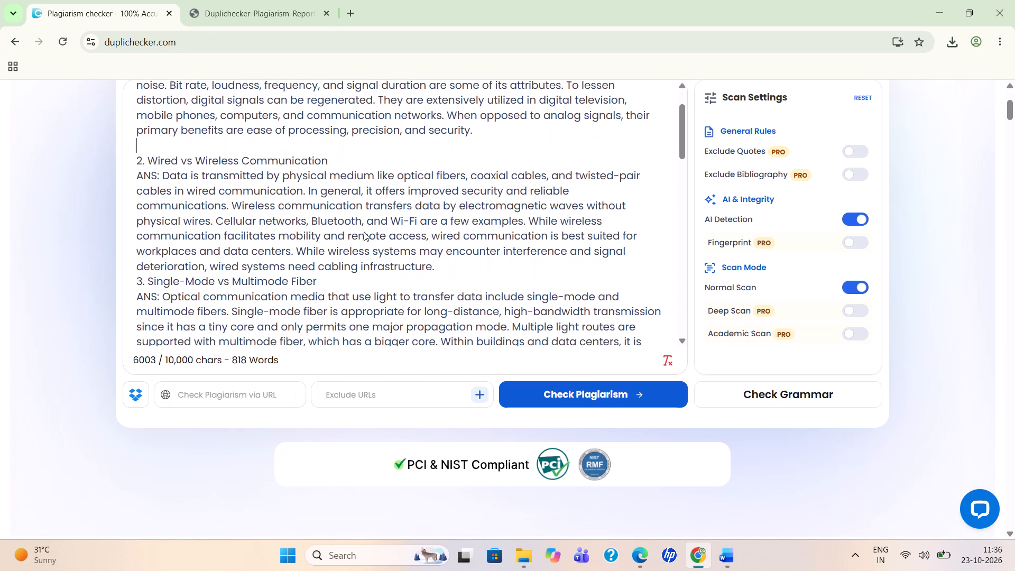
{"action": "left_click", "coordinate": [471, 272]}
{"action": "key", "text": "Return"}
{"action": "scroll", "coordinate": [471, 272], "scroll_direction": "down", "scroll_amount": 2}
{"action": "left_click", "coordinate": [491, 256]}
{"action": "key", "text": "Return"}
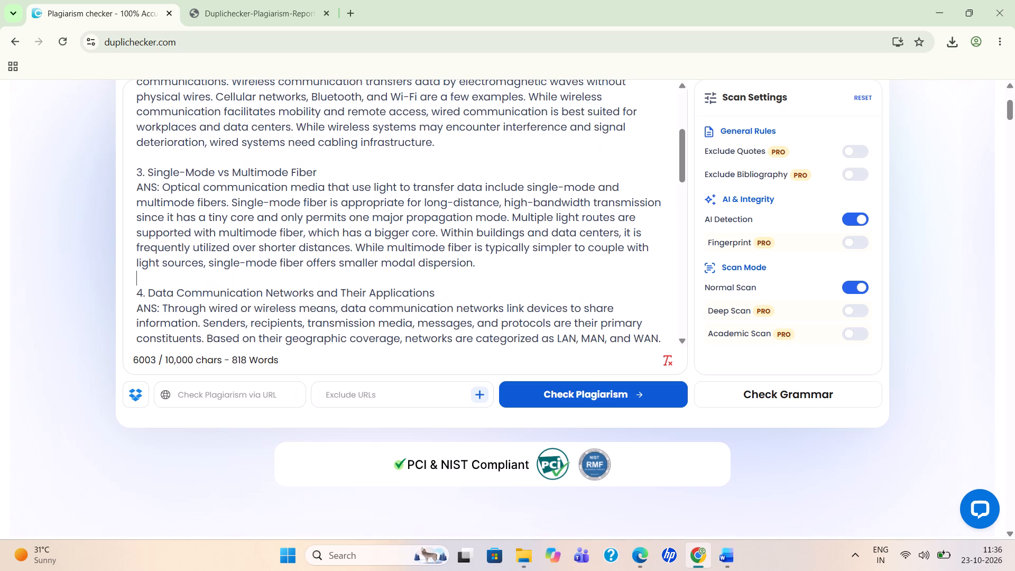
{"action": "scroll", "coordinate": [491, 256], "scroll_direction": "down", "scroll_amount": 2}
{"action": "left_click", "coordinate": [406, 233]}
{"action": "key", "text": "Return"}
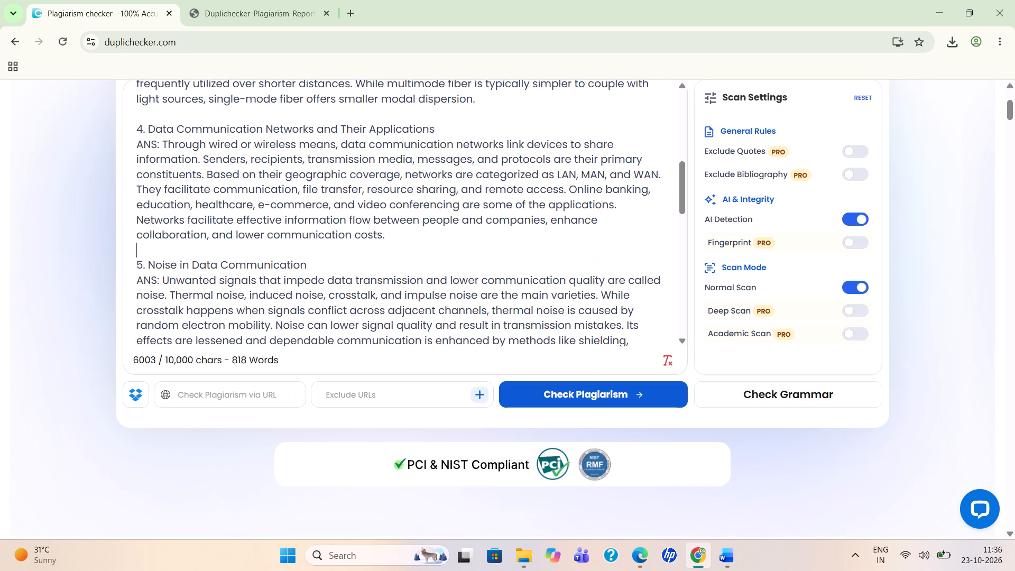
{"action": "scroll", "coordinate": [406, 233], "scroll_direction": "down", "scroll_amount": 4}
{"action": "left_click", "coordinate": [495, 187]}
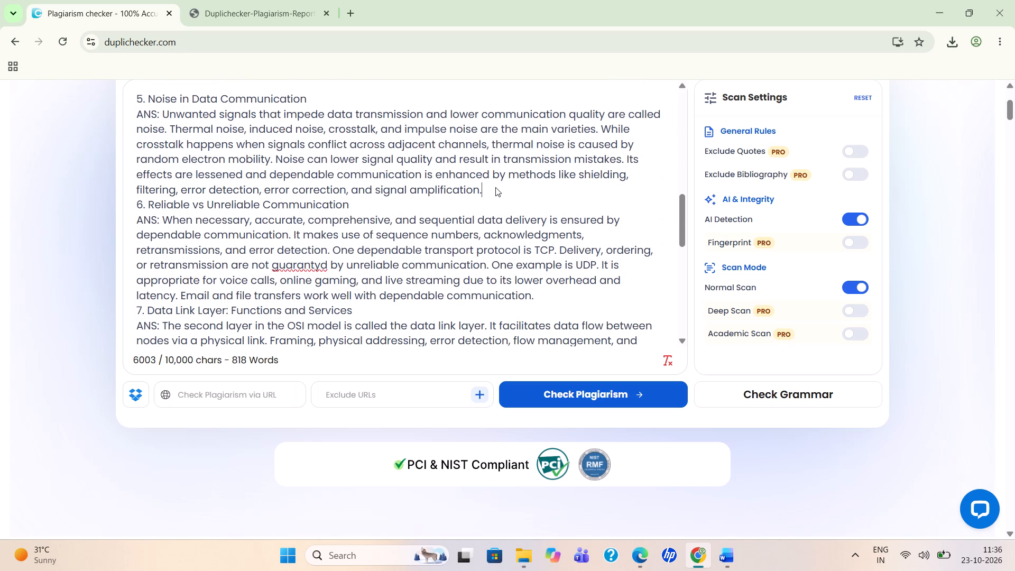
{"action": "key", "text": "Return"}
Insert a blank line after each of answers 6 to 9, so that questions 7 to 10 are separated.
{"action": "scroll", "coordinate": [495, 187], "scroll_direction": "down", "scroll_amount": 2}
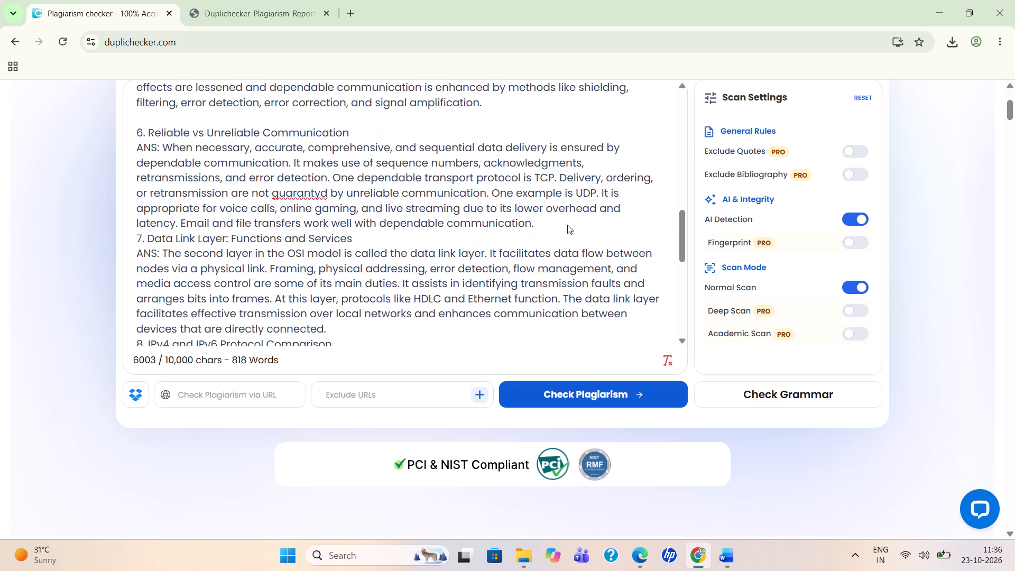
{"action": "left_click", "coordinate": [567, 225]}
{"action": "key", "text": "Return"}
{"action": "scroll", "coordinate": [567, 225], "scroll_direction": "down", "scroll_amount": 3}
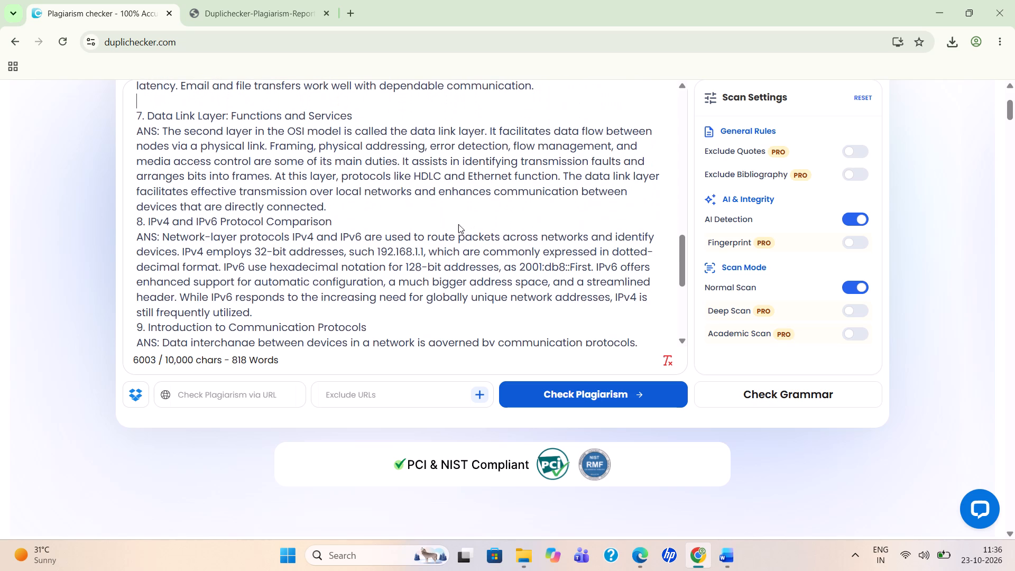
{"action": "left_click", "coordinate": [418, 204]}
{"action": "key", "text": "Return"}
{"action": "scroll", "coordinate": [418, 204], "scroll_direction": "down", "scroll_amount": 1}
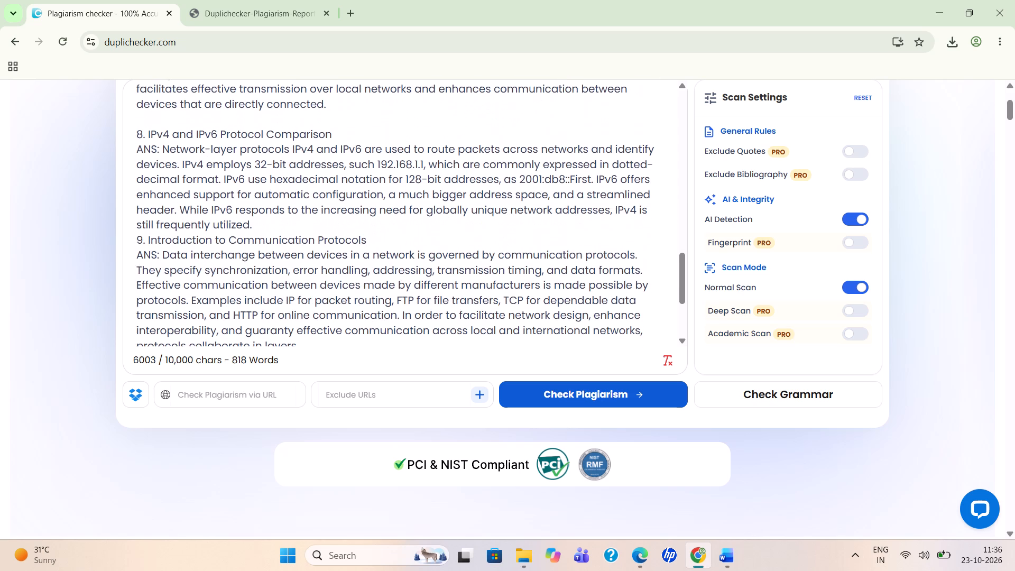
{"action": "scroll", "coordinate": [418, 204], "scroll_direction": "down", "scroll_amount": 1}
{"action": "left_click", "coordinate": [301, 225]}
{"action": "key", "text": "Return"}
{"action": "scroll", "coordinate": [301, 225], "scroll_direction": "down", "scroll_amount": 1}
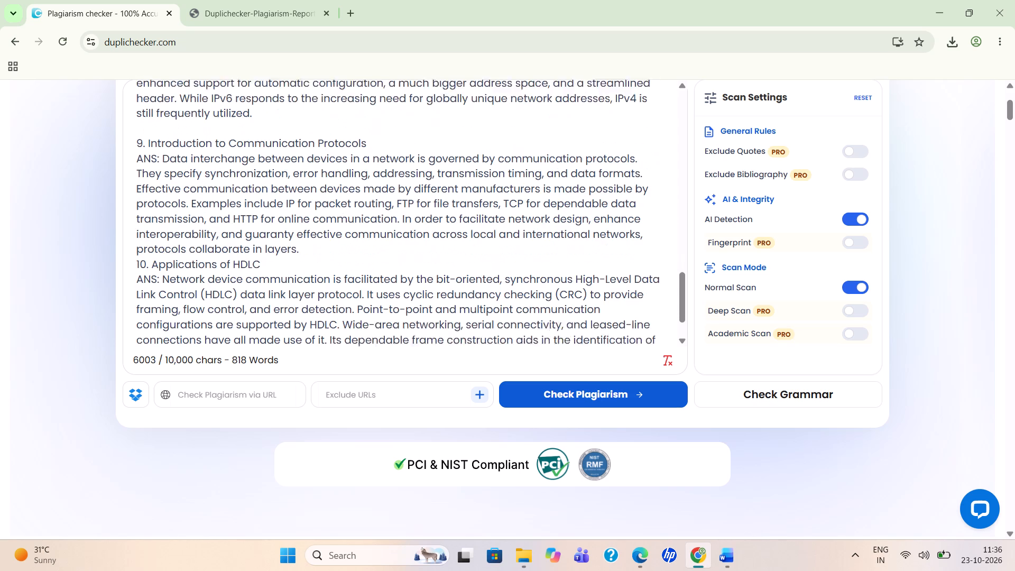
{"action": "scroll", "coordinate": [301, 225], "scroll_direction": "down", "scroll_amount": 1}
{"action": "left_click", "coordinate": [304, 227]}
{"action": "key", "text": "Return"}
Start the plagiarism check on the data communication answers and complete the human verification.
{"action": "scroll", "coordinate": [304, 227], "scroll_direction": "down", "scroll_amount": 1}
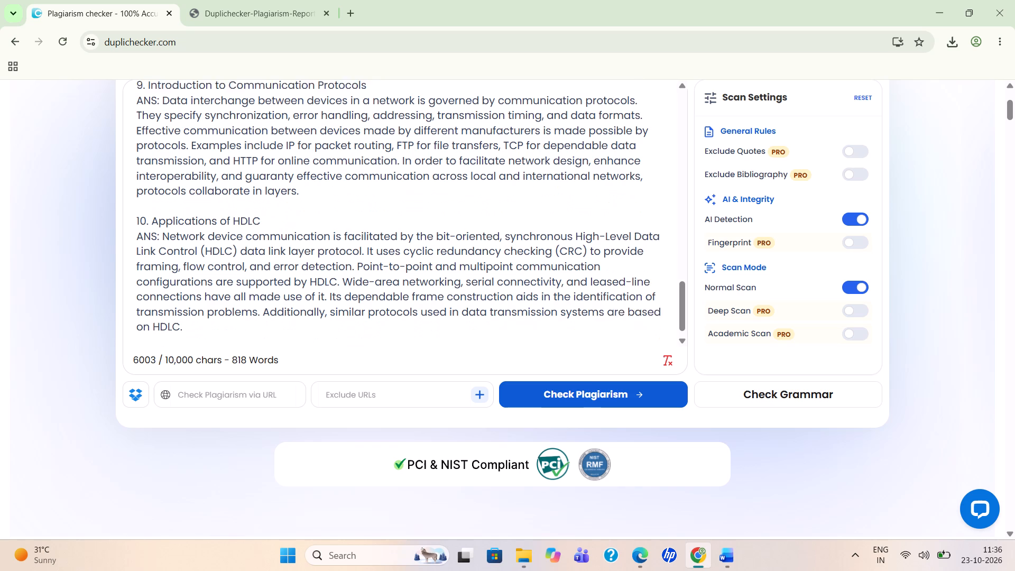
{"action": "scroll", "coordinate": [304, 227], "scroll_direction": "down", "scroll_amount": 2}
{"action": "left_click", "coordinate": [545, 389]}
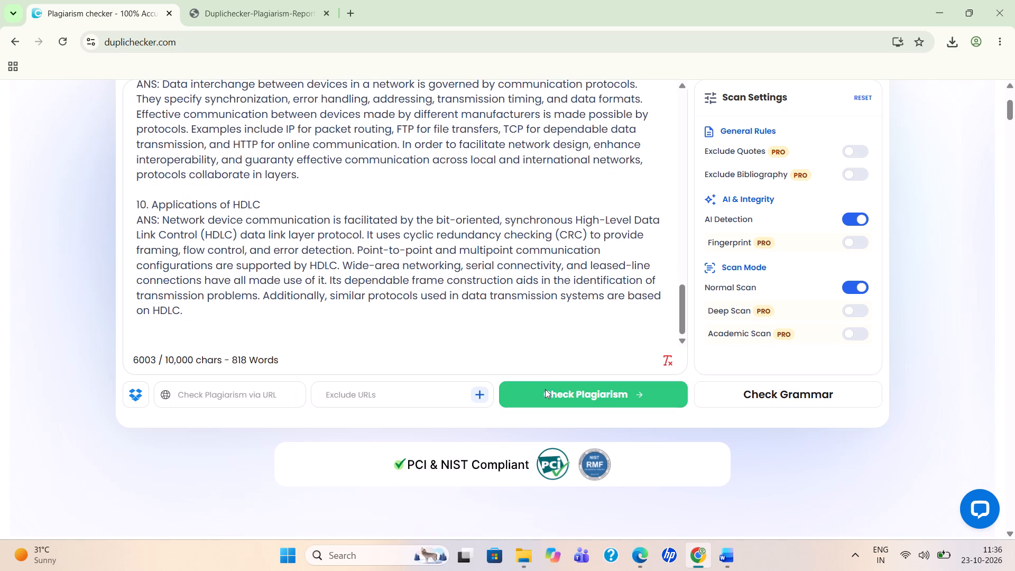
{"action": "left_click", "coordinate": [415, 329]}
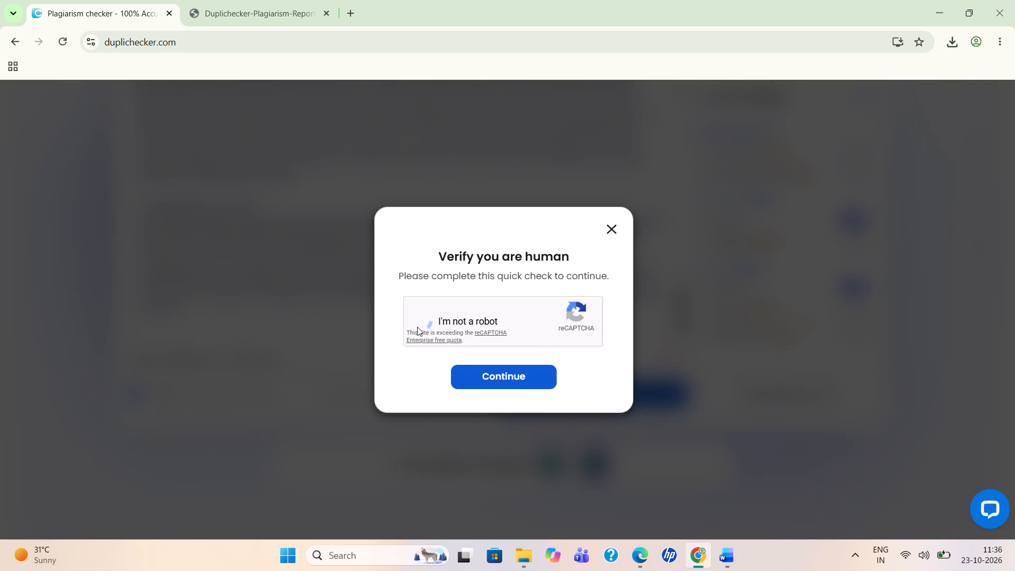
{"action": "left_click", "coordinate": [499, 380]}
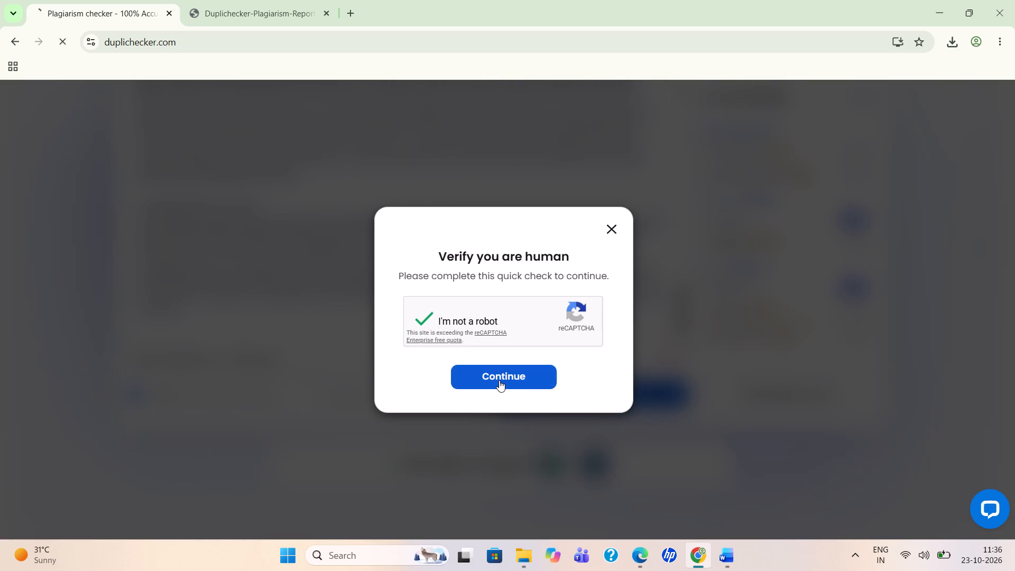
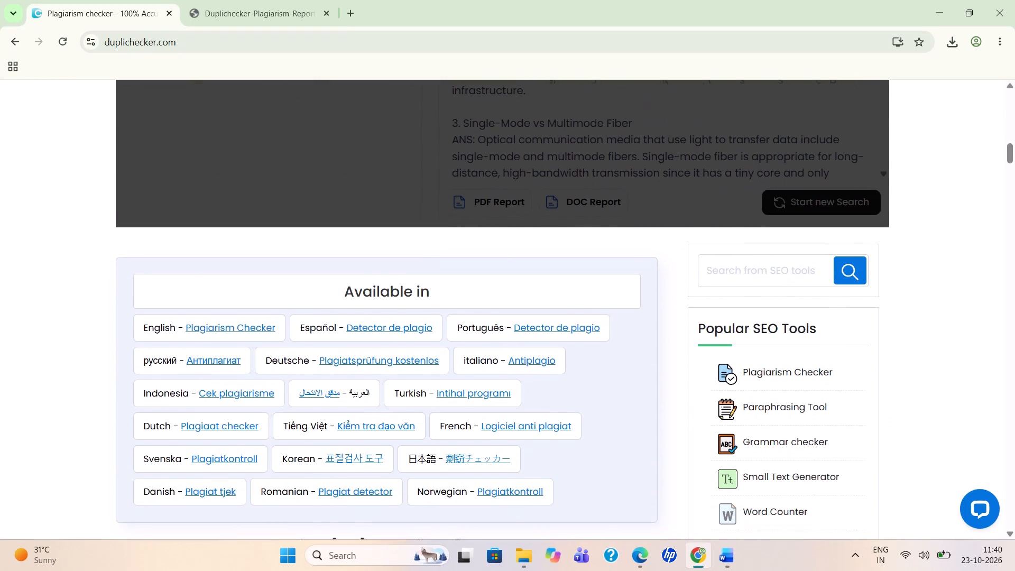
Examine the plagiarism scores and the highlighted sentence in the document preview, comparing it with the submitted text.
{"action": "scroll", "coordinate": [504, 352], "scroll_direction": "up", "scroll_amount": 6}
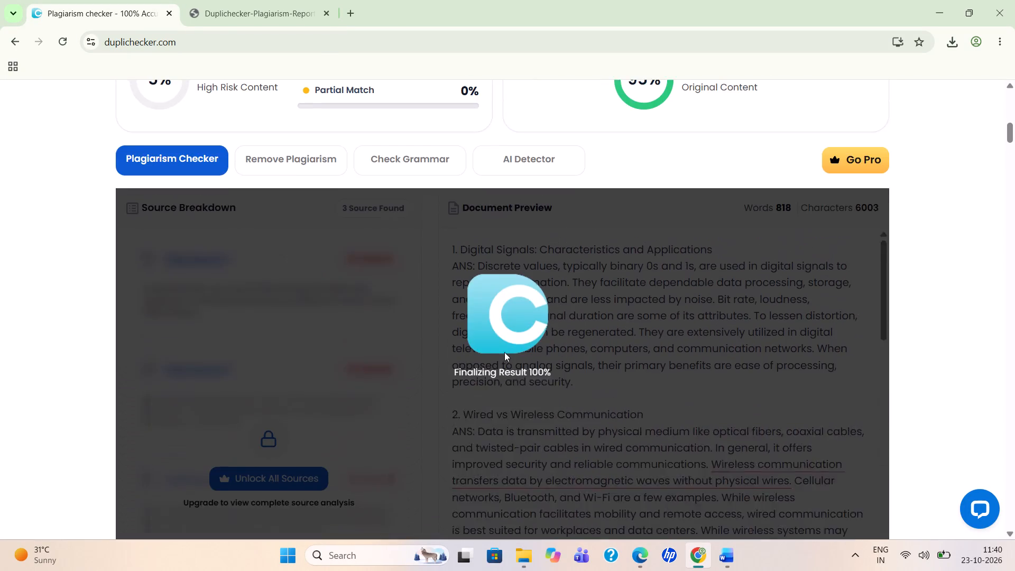
{"action": "scroll", "coordinate": [504, 352], "scroll_direction": "up", "scroll_amount": 1}
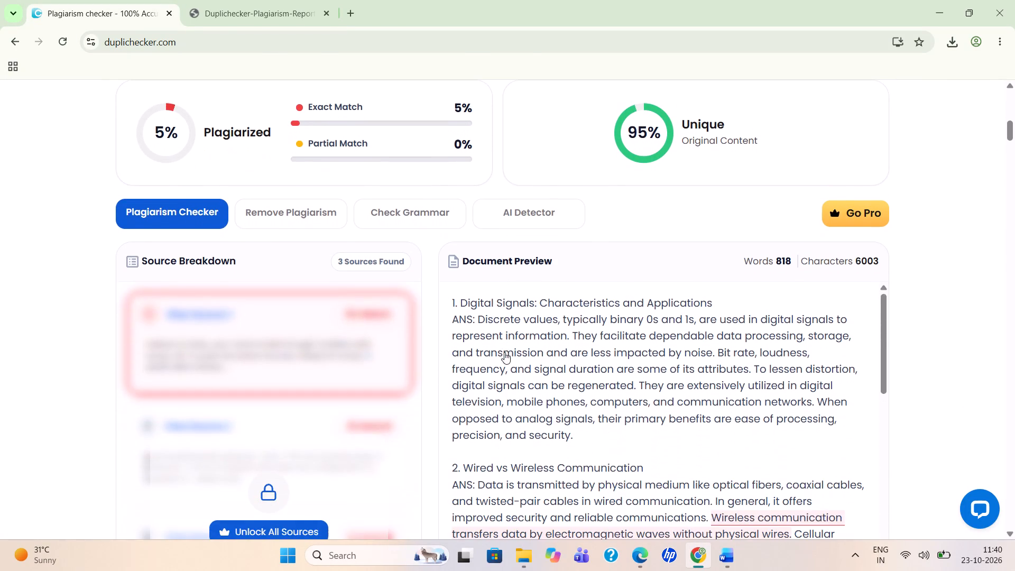
{"action": "scroll", "coordinate": [504, 352], "scroll_direction": "up", "scroll_amount": 1}
{"action": "scroll", "coordinate": [504, 352], "scroll_direction": "down", "scroll_amount": 2}
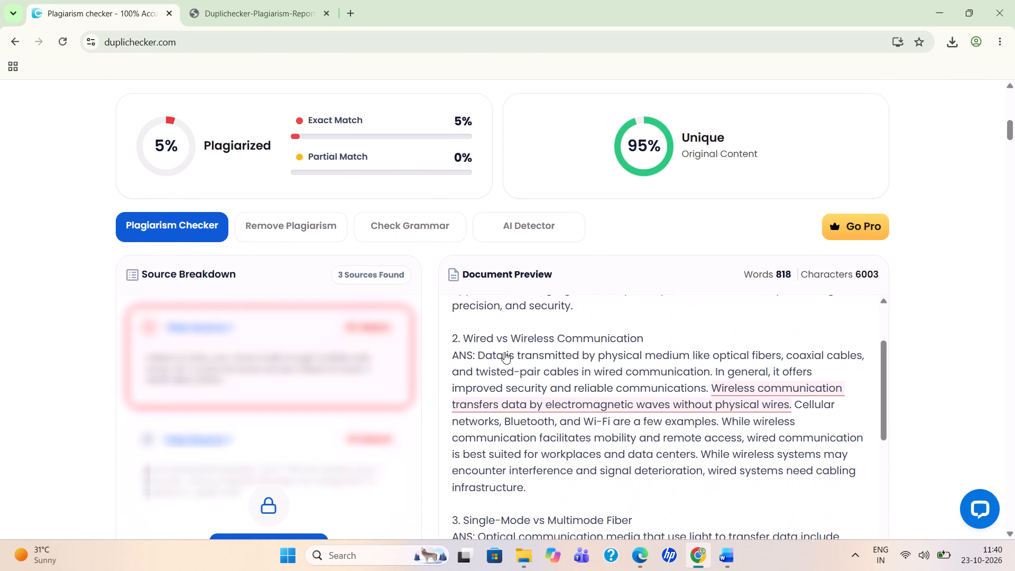
{"action": "scroll", "coordinate": [616, 296], "scroll_direction": "up", "scroll_amount": 6}
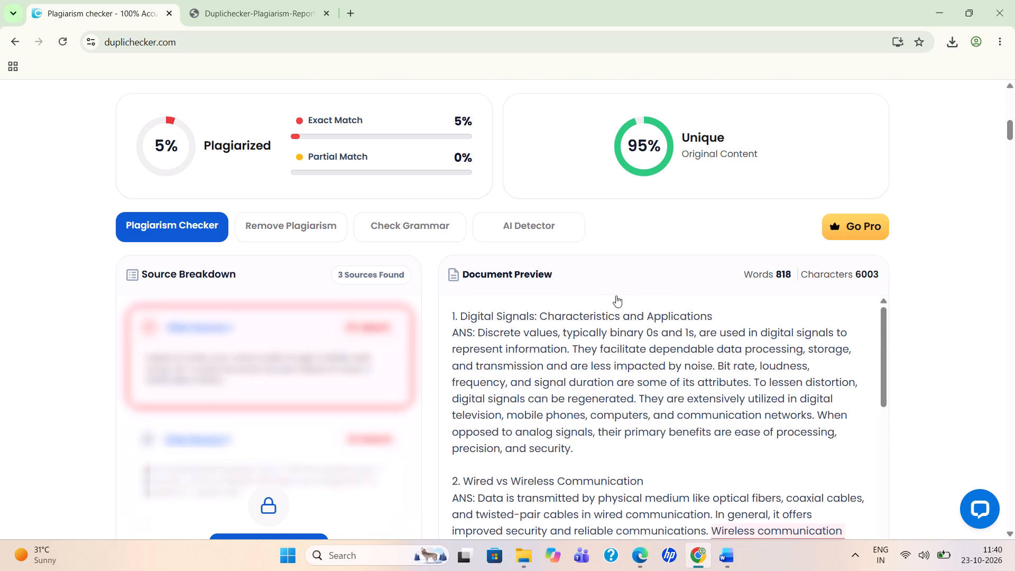
{"action": "scroll", "coordinate": [616, 296], "scroll_direction": "up", "scroll_amount": 5}
{"action": "scroll", "coordinate": [616, 296], "scroll_direction": "left", "scroll_amount": 1}
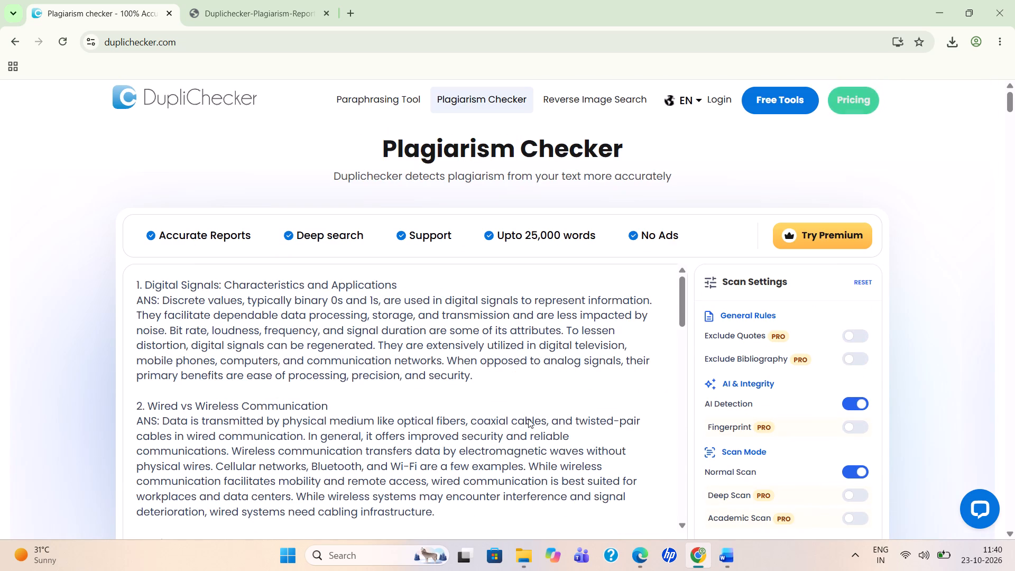
{"action": "scroll", "coordinate": [528, 419], "scroll_direction": "down", "scroll_amount": 3}
{"action": "scroll", "coordinate": [594, 390], "scroll_direction": "up", "scroll_amount": 5}
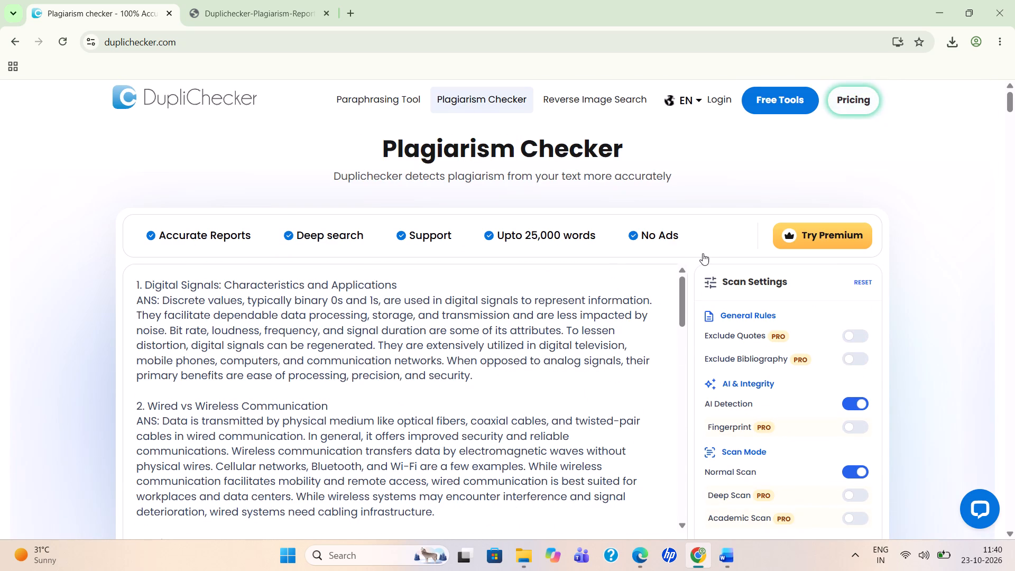
{"action": "scroll", "coordinate": [703, 253], "scroll_direction": "down", "scroll_amount": 6}
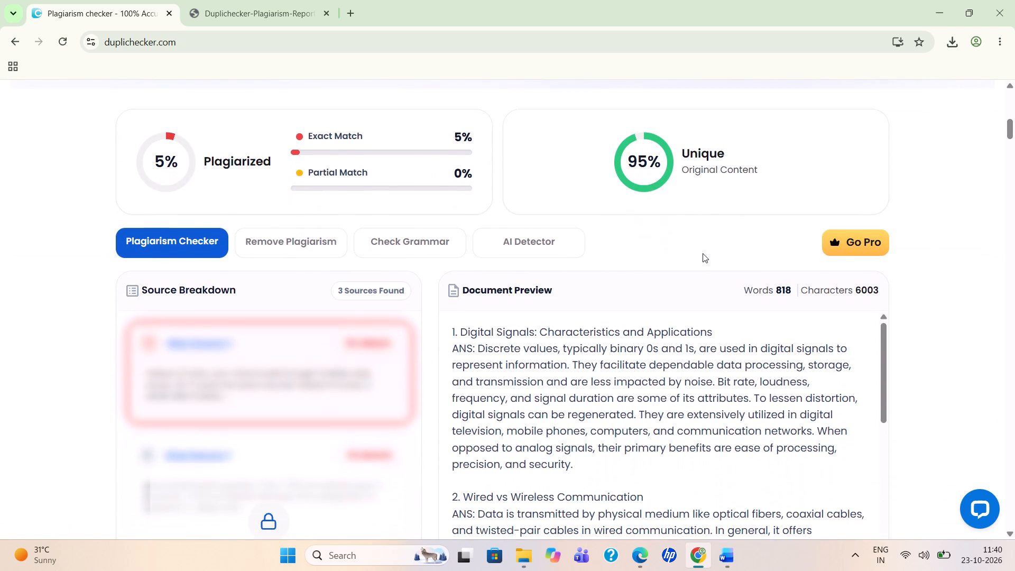
{"action": "scroll", "coordinate": [668, 359], "scroll_direction": "down", "scroll_amount": 2}
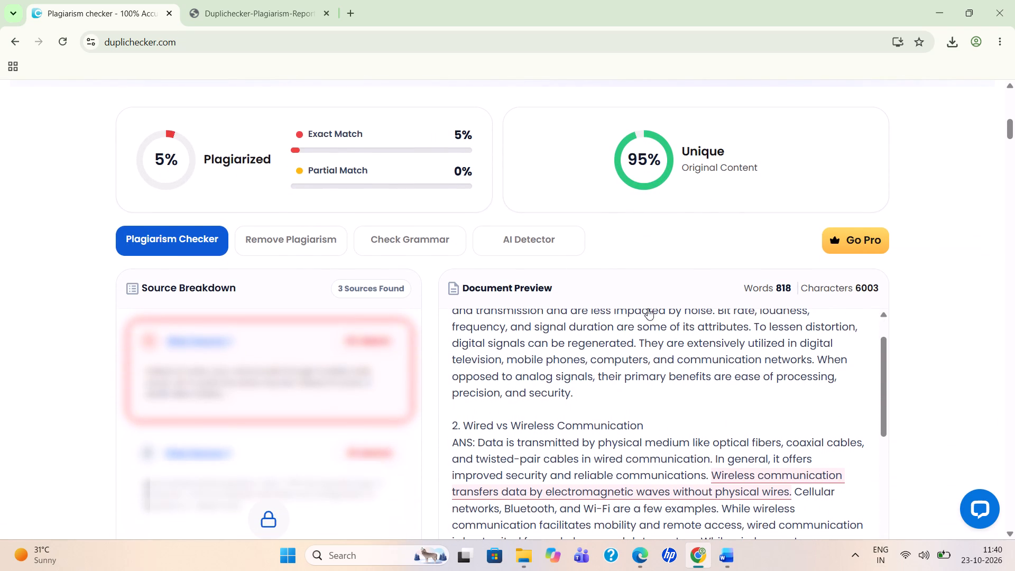
{"action": "scroll", "coordinate": [608, 185], "scroll_direction": "up", "scroll_amount": 5}
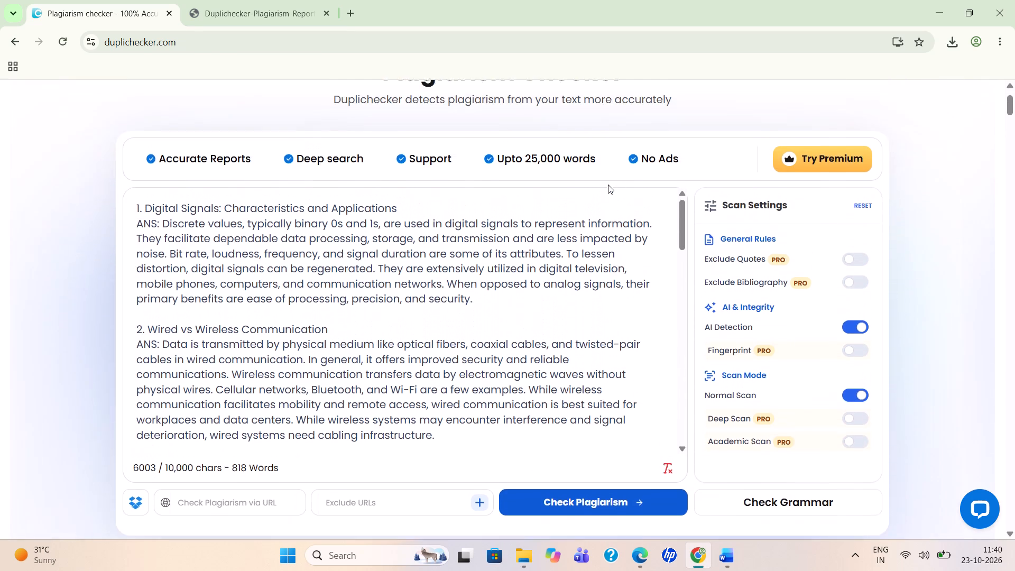
{"action": "scroll", "coordinate": [522, 352], "scroll_direction": "down", "scroll_amount": 1}
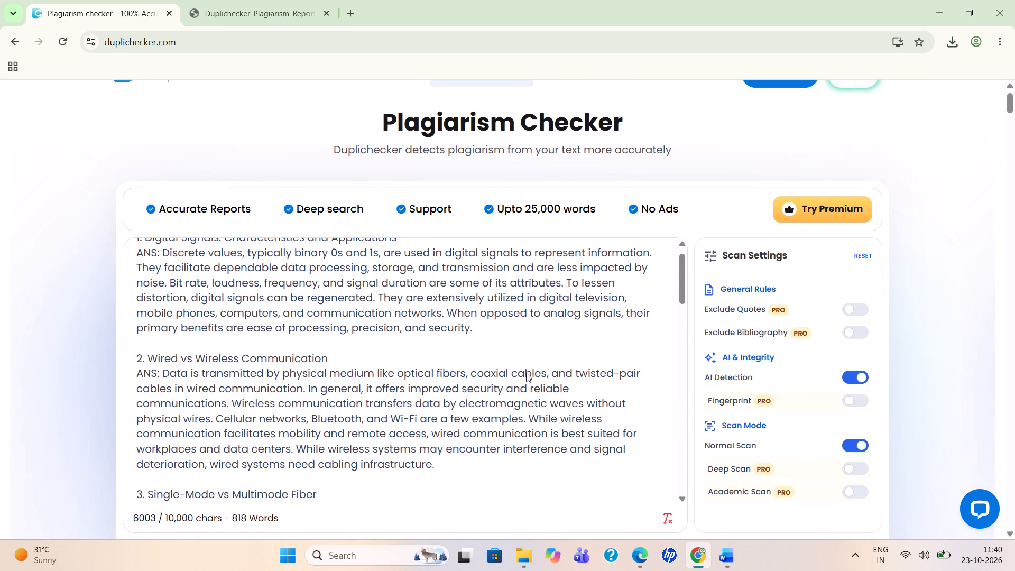
{"action": "scroll", "coordinate": [571, 454], "scroll_direction": "down", "scroll_amount": 3}
{"action": "scroll", "coordinate": [569, 388], "scroll_direction": "up", "scroll_amount": 5}
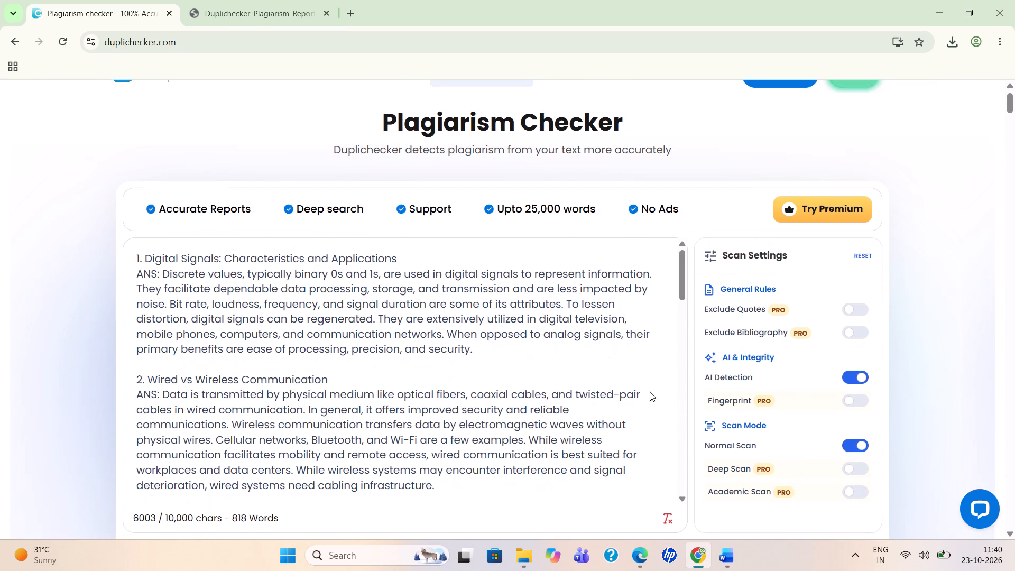
{"action": "scroll", "coordinate": [697, 422], "scroll_direction": "down", "scroll_amount": 6}
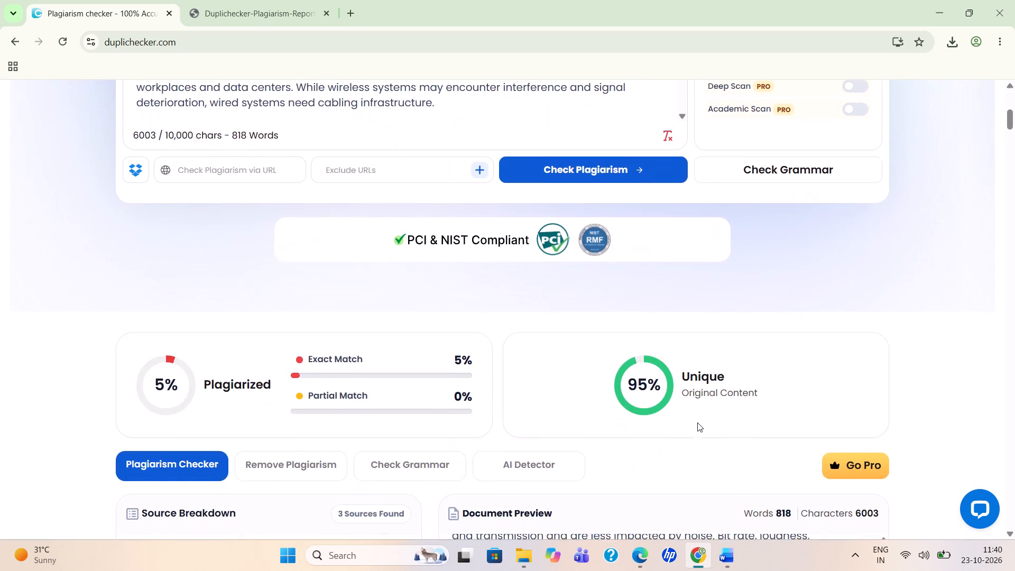
{"action": "scroll", "coordinate": [697, 422], "scroll_direction": "down", "scroll_amount": 1}
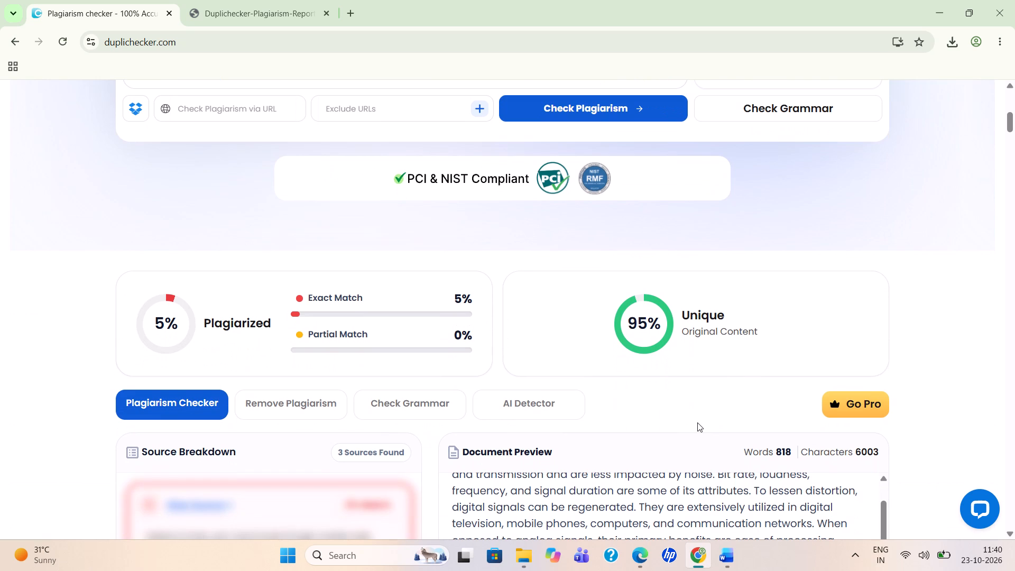
{"action": "scroll", "coordinate": [697, 422], "scroll_direction": "down", "scroll_amount": 2}
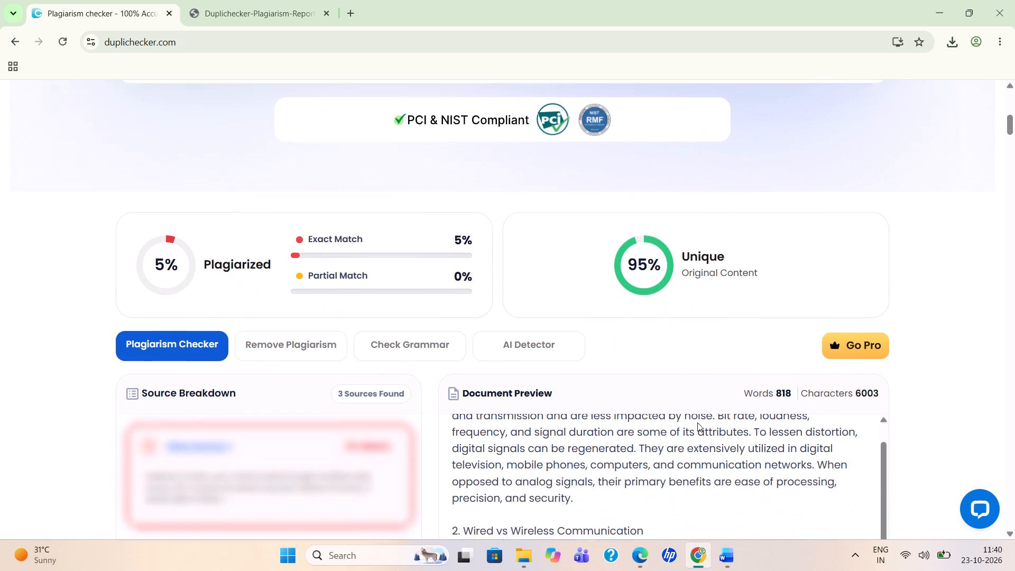
{"action": "scroll", "coordinate": [697, 422], "scroll_direction": "down", "scroll_amount": 3}
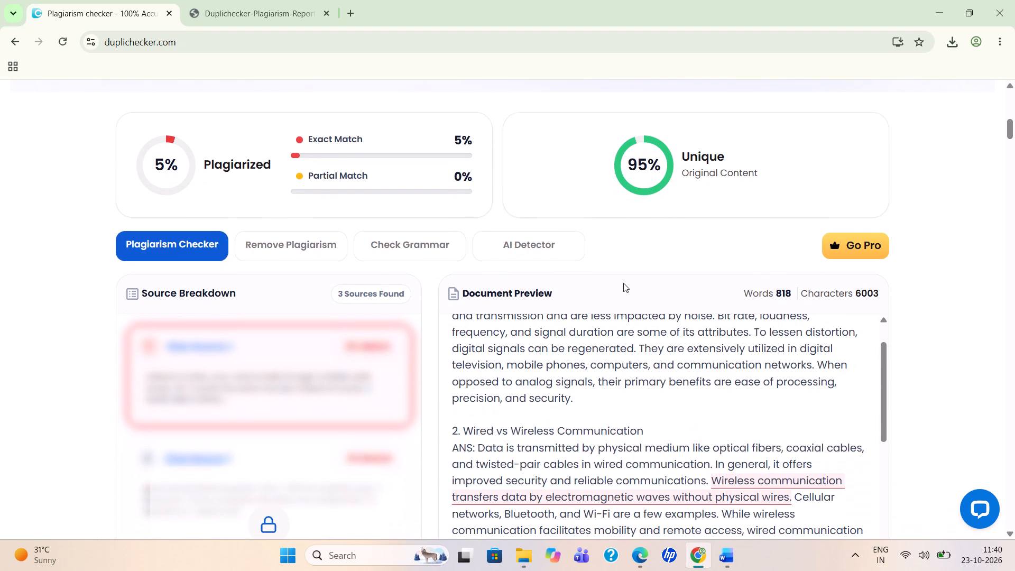
Delete the sentence "Wireless communication transfers data by electromagnetic waves without physical wires." from answer 2, keeping one space before "Cellular networks".
{"action": "scroll", "coordinate": [623, 283], "scroll_direction": "up", "scroll_amount": 8}
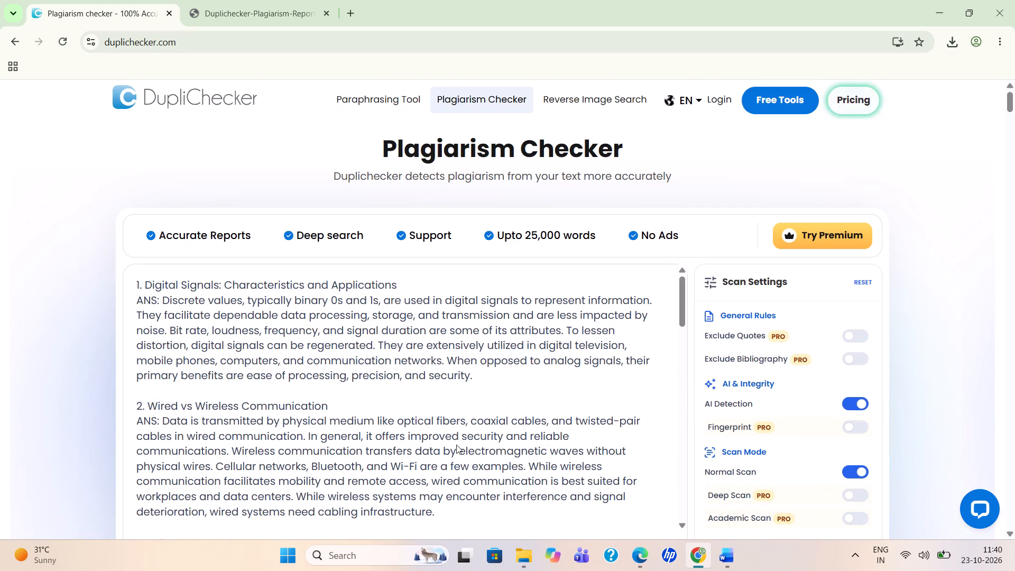
{"action": "left_click_drag", "start_coordinate": [230, 448], "coordinate": [227, 467]}
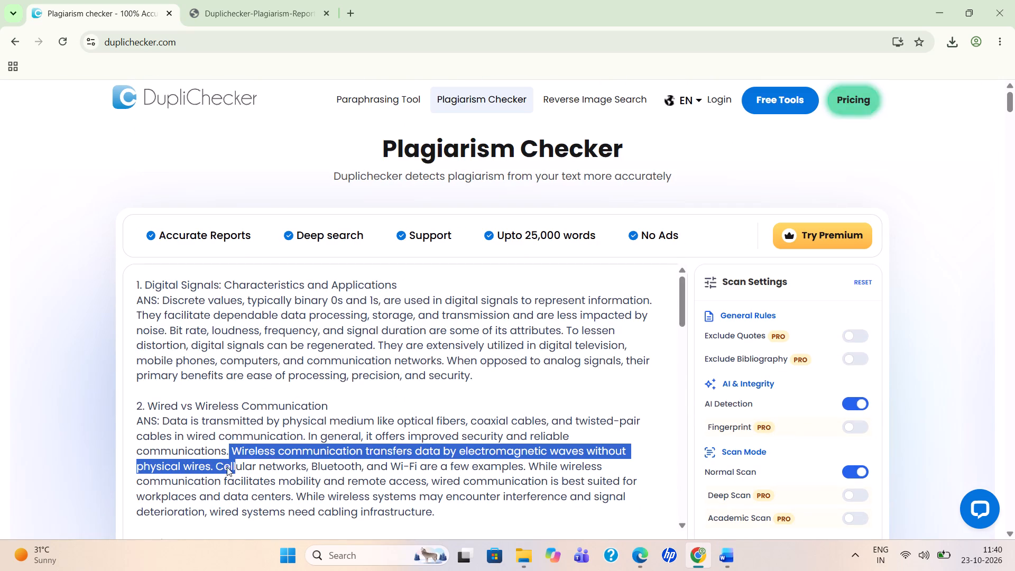
{"action": "left_click_drag", "start_coordinate": [227, 467], "coordinate": [216, 469]}
{"action": "key", "text": "BackSpace"}
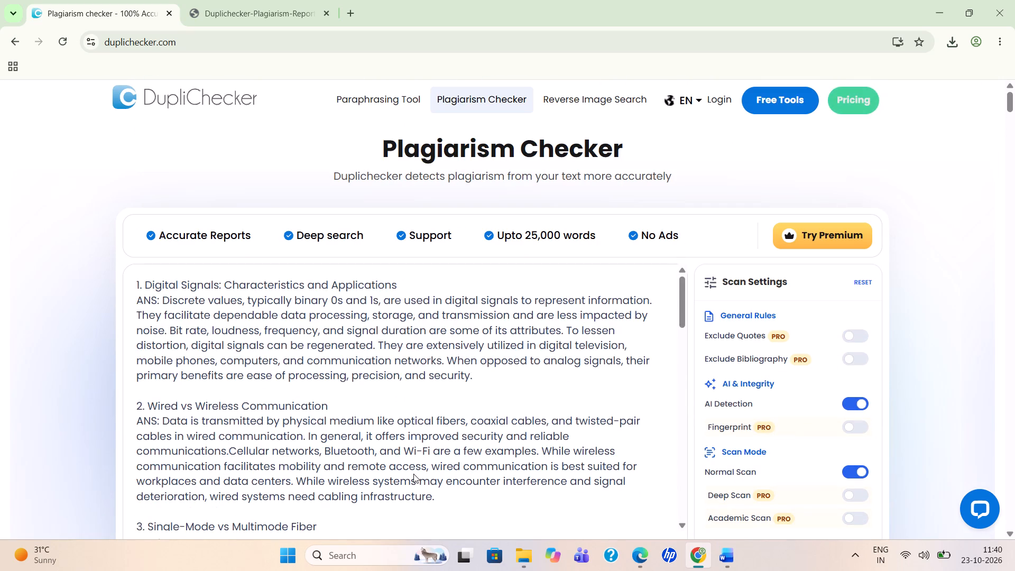
{"action": "scroll", "coordinate": [531, 485], "scroll_direction": "down", "scroll_amount": 7}
{"action": "scroll", "coordinate": [509, 347], "scroll_direction": "up", "scroll_amount": 6}
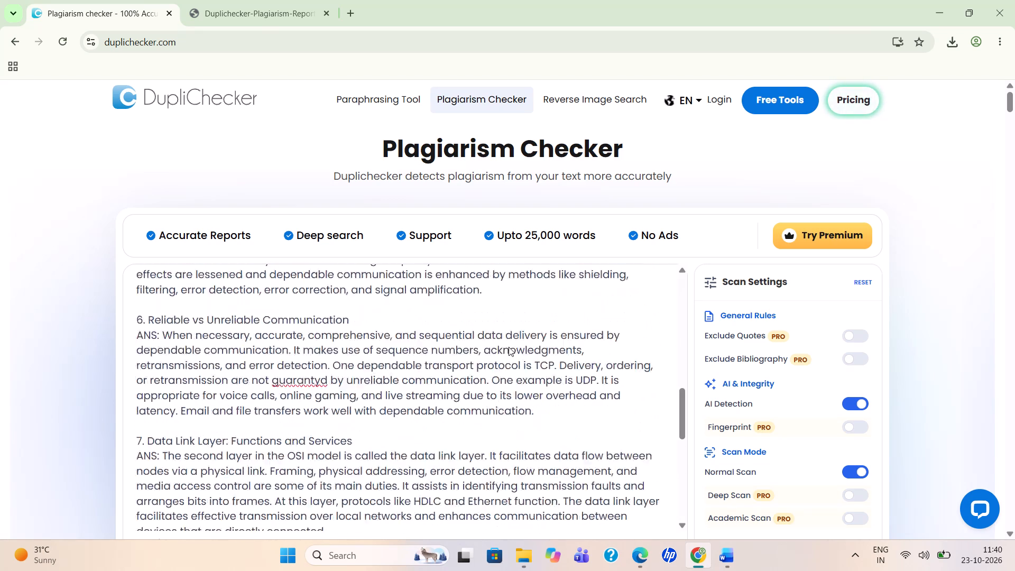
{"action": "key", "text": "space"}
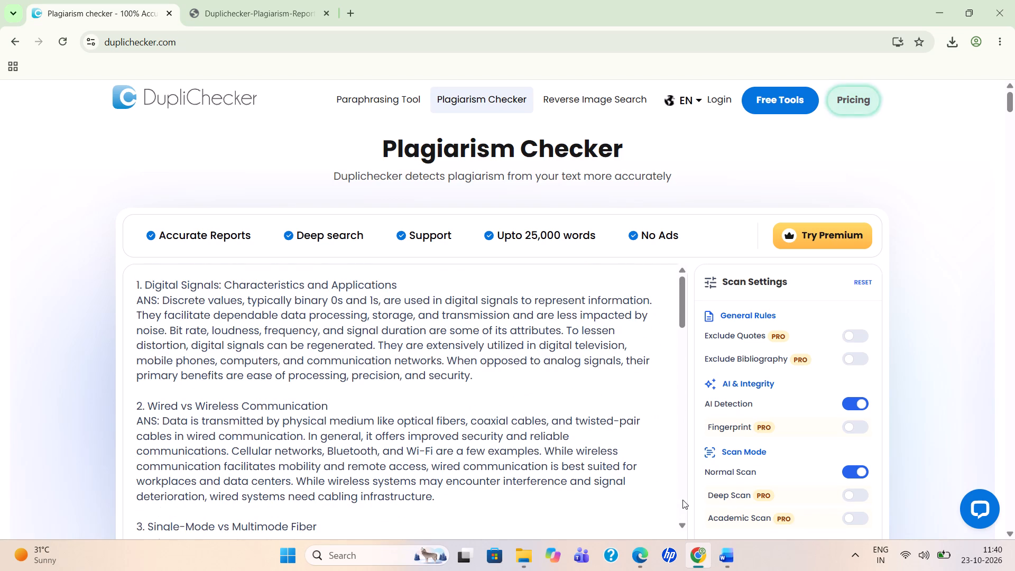
Look through the rest of the document preview for flagged sentences in the answers after question 2.
{"action": "scroll", "coordinate": [682, 500], "scroll_direction": "down", "scroll_amount": 4}
{"action": "scroll", "coordinate": [682, 500], "scroll_direction": "up", "scroll_amount": 2}
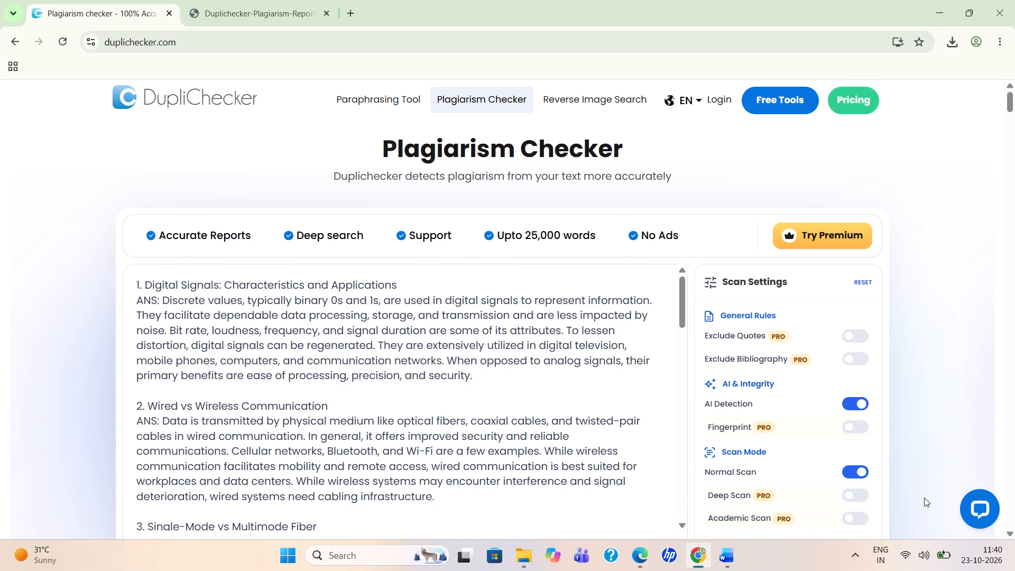
{"action": "scroll", "coordinate": [924, 498], "scroll_direction": "down", "scroll_amount": 7}
{"action": "scroll", "coordinate": [924, 498], "scroll_direction": "up", "scroll_amount": 1}
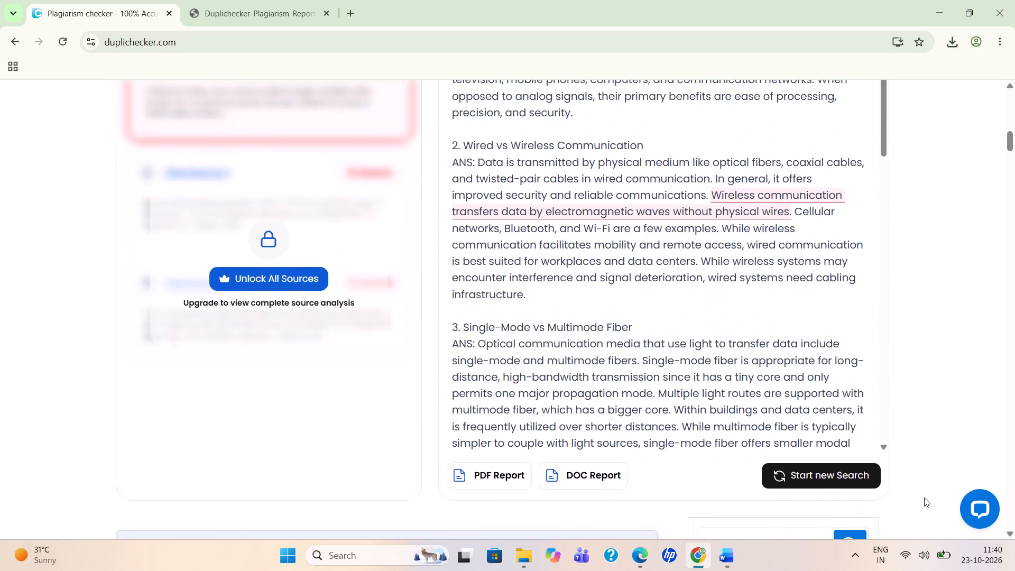
{"action": "scroll", "coordinate": [924, 498], "scroll_direction": "up", "scroll_amount": 1}
{"action": "scroll", "coordinate": [708, 370], "scroll_direction": "down", "scroll_amount": 2}
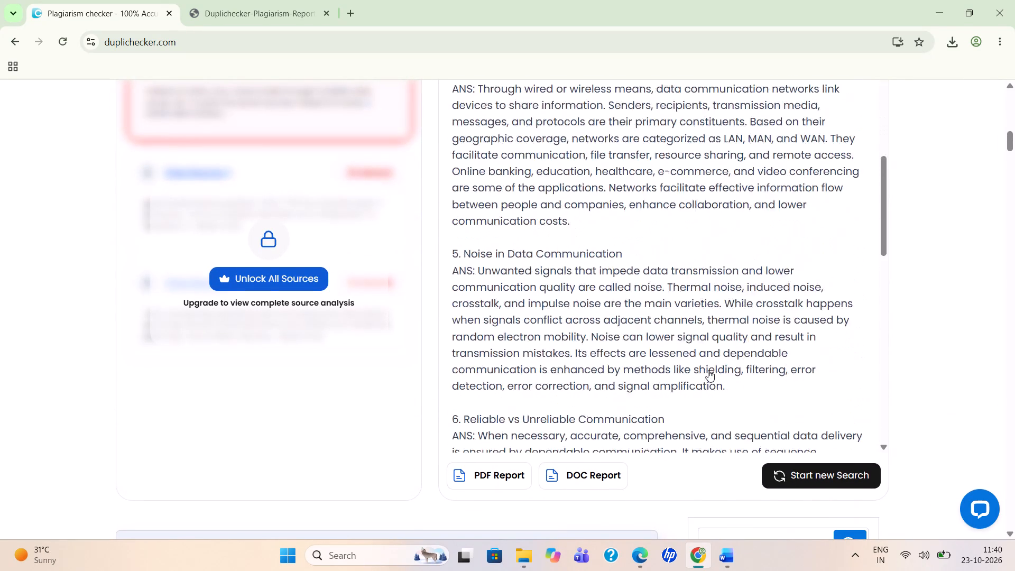
{"action": "scroll", "coordinate": [708, 370], "scroll_direction": "down", "scroll_amount": 2}
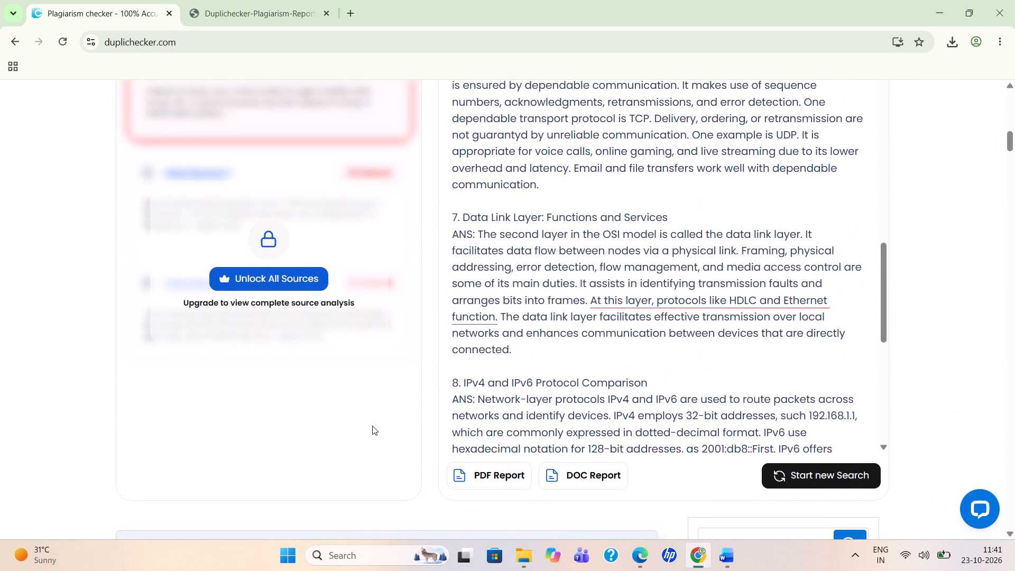
Delete the sentence "At this layer, protocols like HDLC and Ethernet function." from answer 7 in the input text.
{"action": "scroll", "coordinate": [429, 412], "scroll_direction": "up", "scroll_amount": 2}
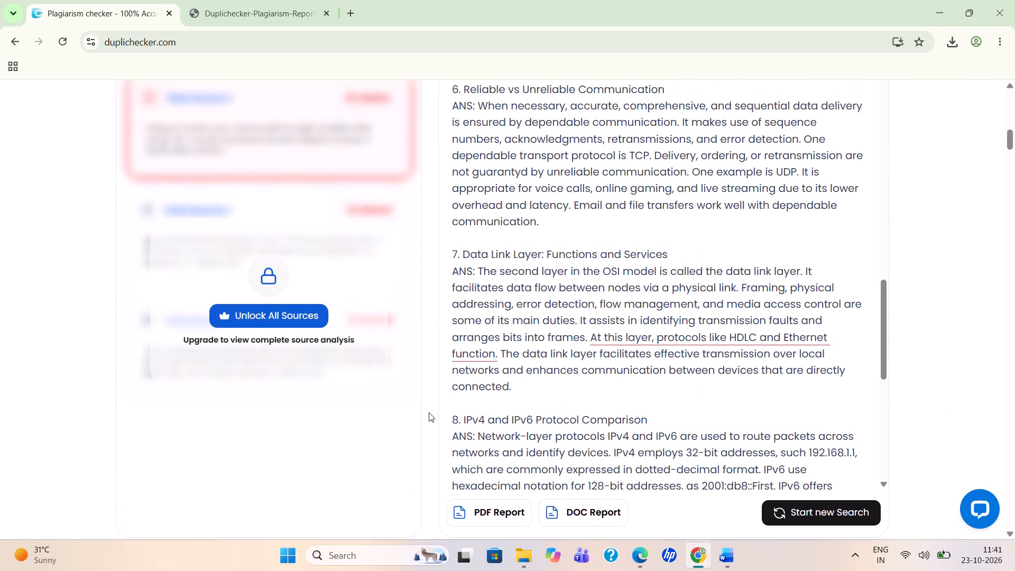
{"action": "scroll", "coordinate": [429, 412], "scroll_direction": "up", "scroll_amount": 7}
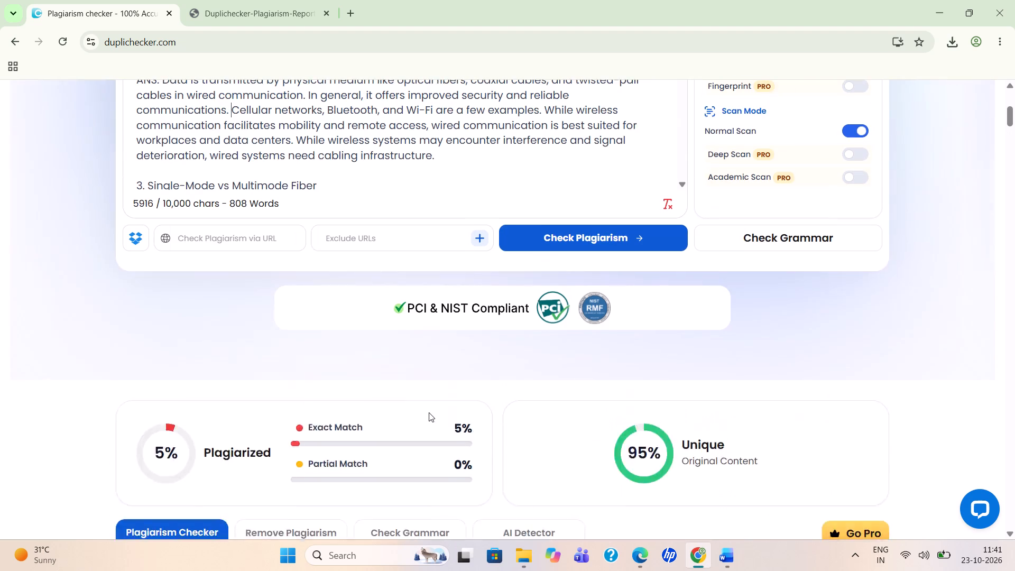
{"action": "scroll", "coordinate": [427, 279], "scroll_direction": "down", "scroll_amount": 2}
{"action": "scroll", "coordinate": [427, 279], "scroll_direction": "up", "scroll_amount": 4}
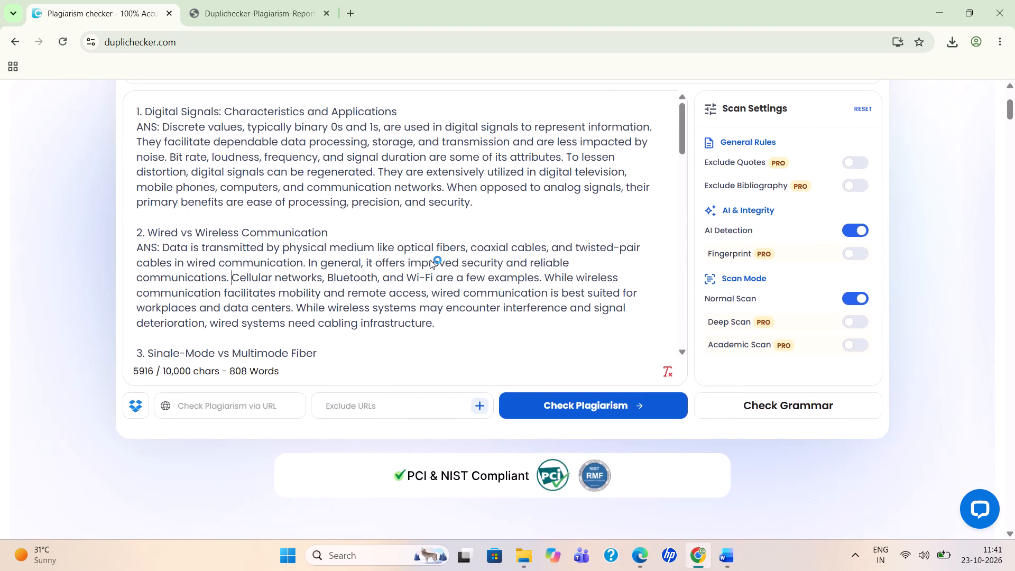
{"action": "scroll", "coordinate": [430, 260], "scroll_direction": "down", "scroll_amount": 4}
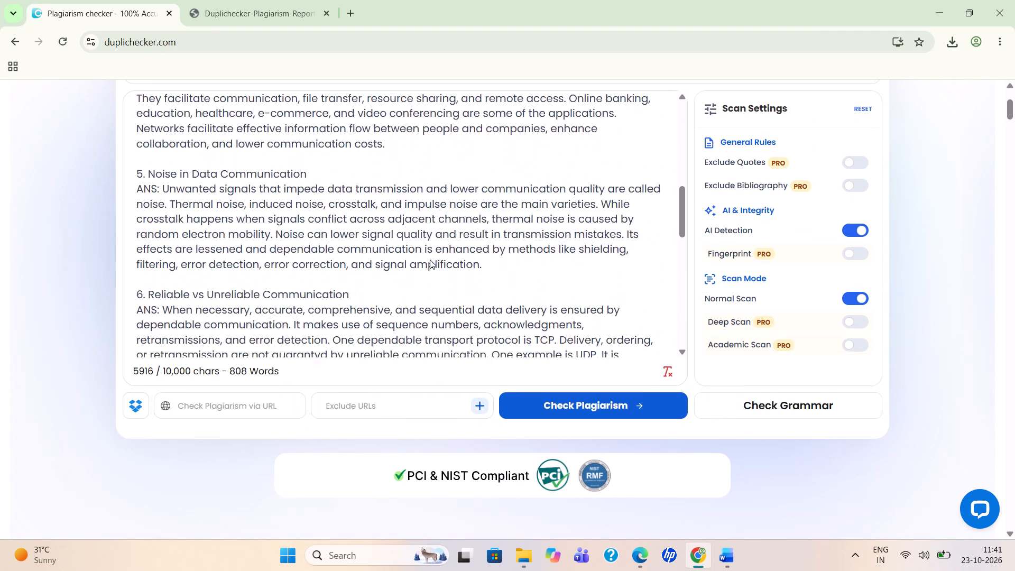
{"action": "scroll", "coordinate": [430, 260], "scroll_direction": "down", "scroll_amount": 2}
{"action": "scroll", "coordinate": [430, 260], "scroll_direction": "up", "scroll_amount": 3}
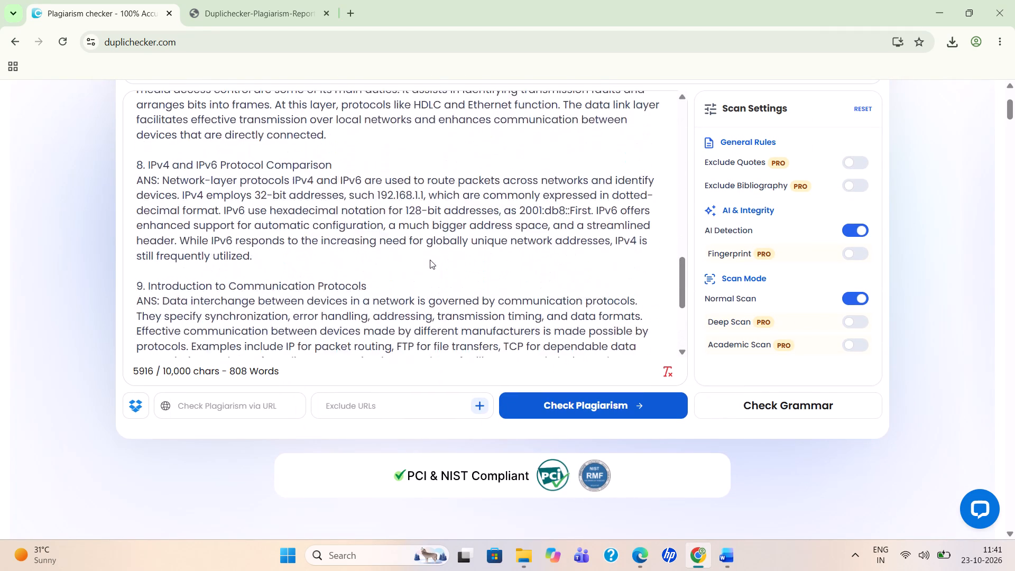
{"action": "scroll", "coordinate": [430, 260], "scroll_direction": "up", "scroll_amount": 2}
{"action": "scroll", "coordinate": [310, 203], "scroll_direction": "left", "scroll_amount": 1}
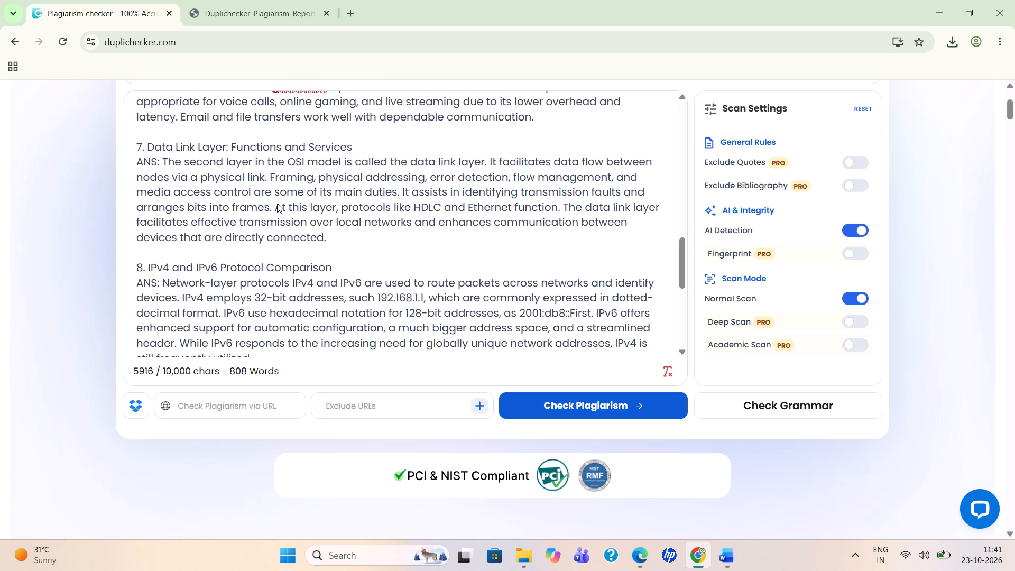
{"action": "left_click_drag", "start_coordinate": [277, 204], "coordinate": [554, 209]}
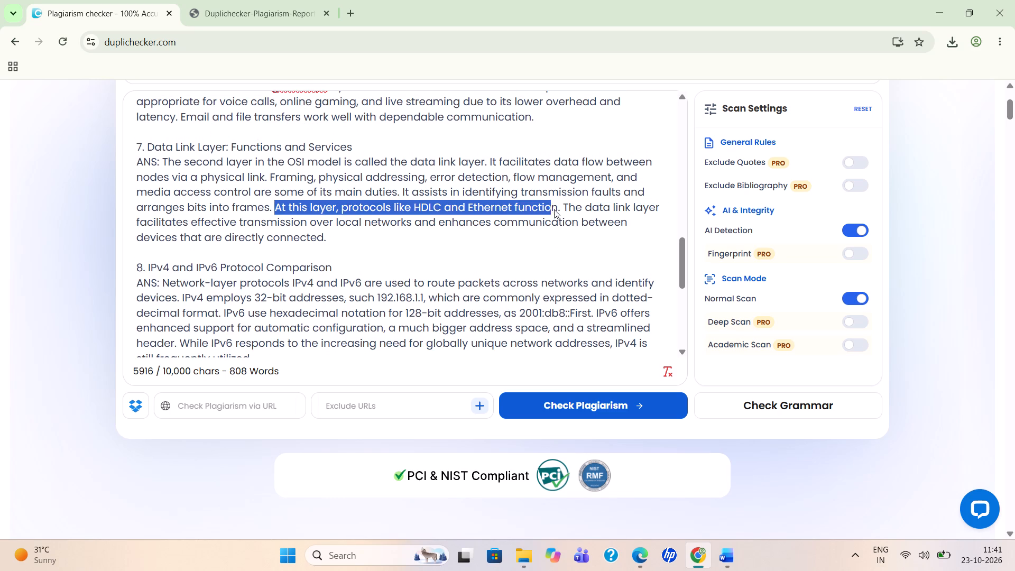
{"action": "left_click_drag", "start_coordinate": [554, 209], "coordinate": [561, 209]}
{"action": "key", "text": "BackSpace"}
Remove the extra space after "frames." in answer 7, where the sentence was deleted.
{"action": "scroll", "coordinate": [847, 464], "scroll_direction": "down", "scroll_amount": 2}
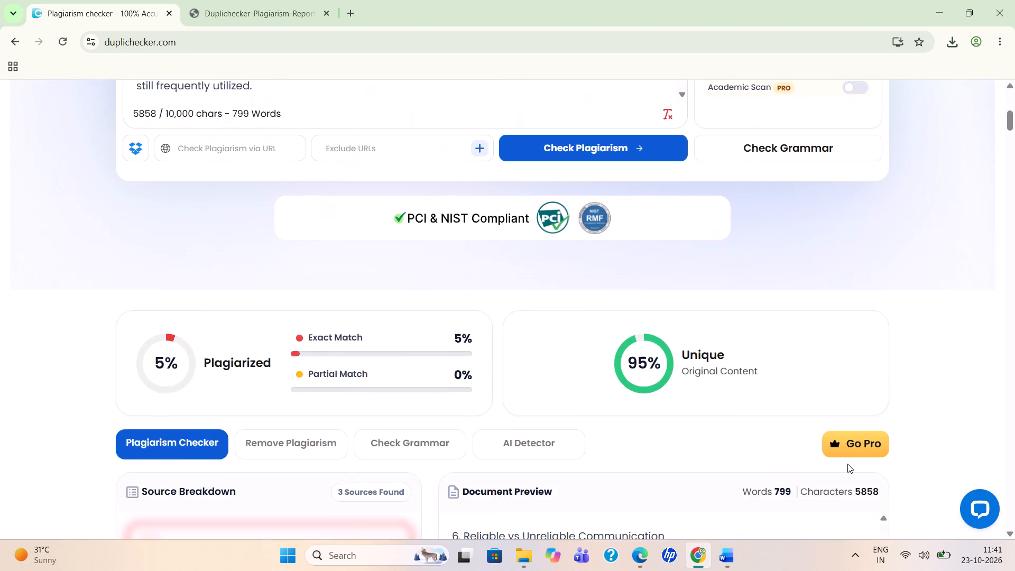
{"action": "scroll", "coordinate": [847, 464], "scroll_direction": "down", "scroll_amount": 4}
{"action": "scroll", "coordinate": [847, 464], "scroll_direction": "up", "scroll_amount": 1}
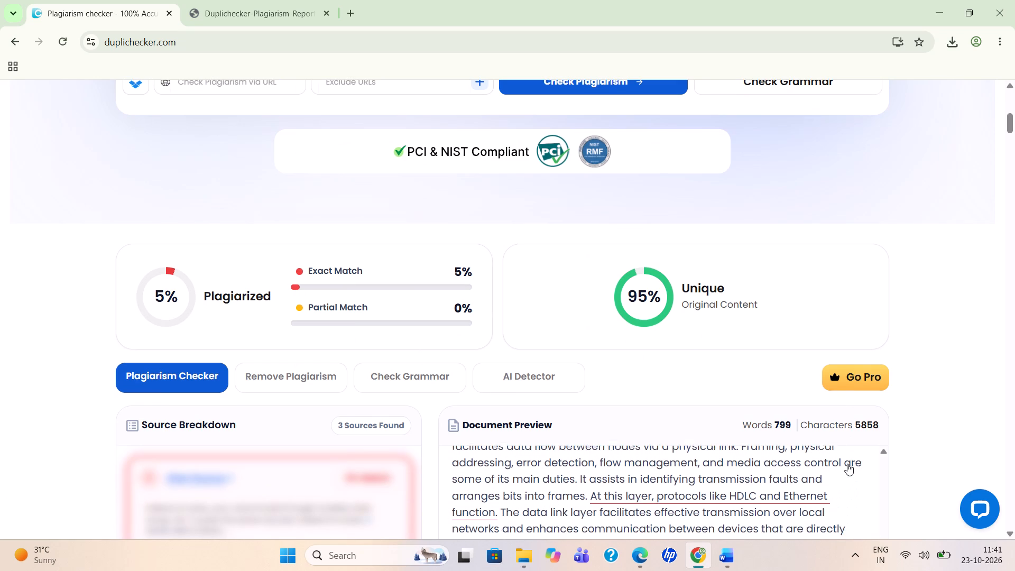
{"action": "scroll", "coordinate": [847, 464], "scroll_direction": "up", "scroll_amount": 2}
{"action": "scroll", "coordinate": [699, 192], "scroll_direction": "up", "scroll_amount": 2}
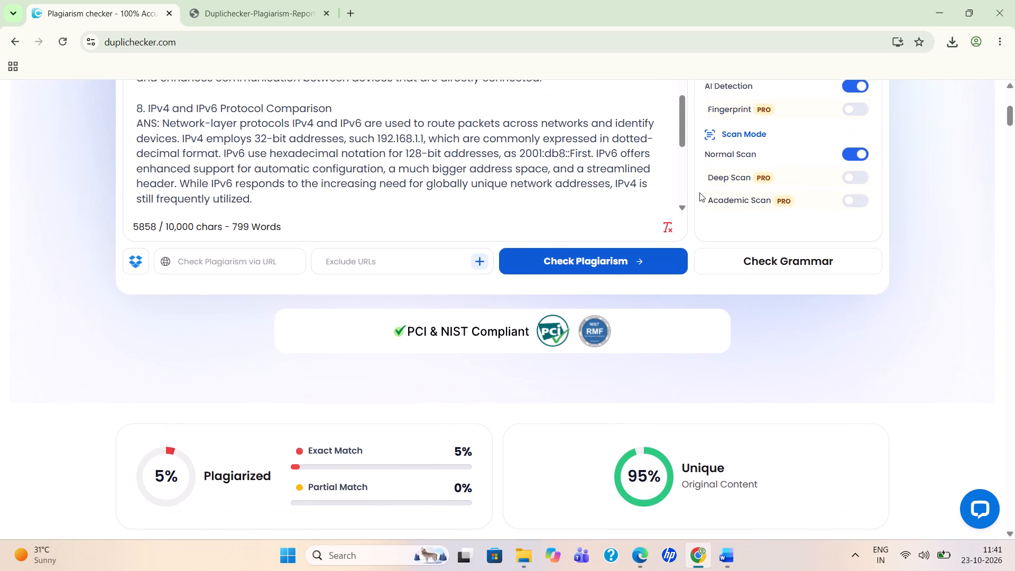
{"action": "scroll", "coordinate": [699, 192], "scroll_direction": "up", "scroll_amount": 5}
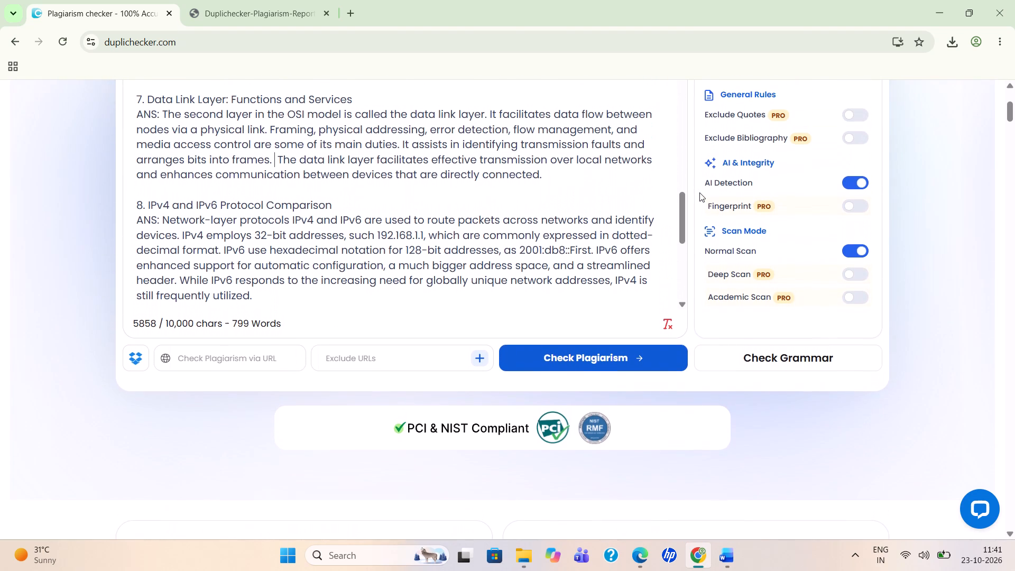
{"action": "key", "text": "BackSpace"}
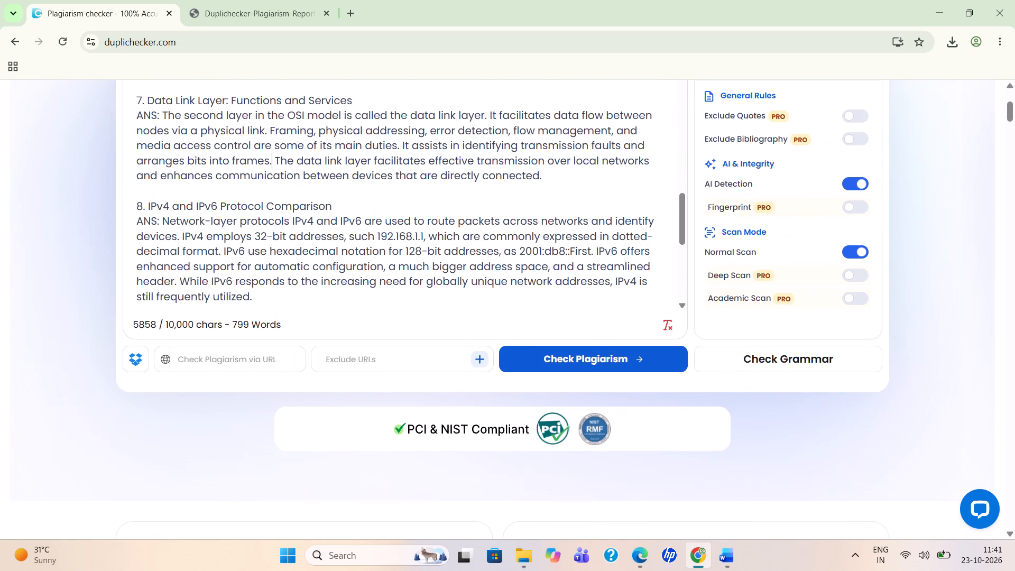
Delete the last sentence of answer 9, from "In order to facilitate network design" to "protocols collaborate in layers.".
{"action": "scroll", "coordinate": [555, 411], "scroll_direction": "down", "scroll_amount": 3}
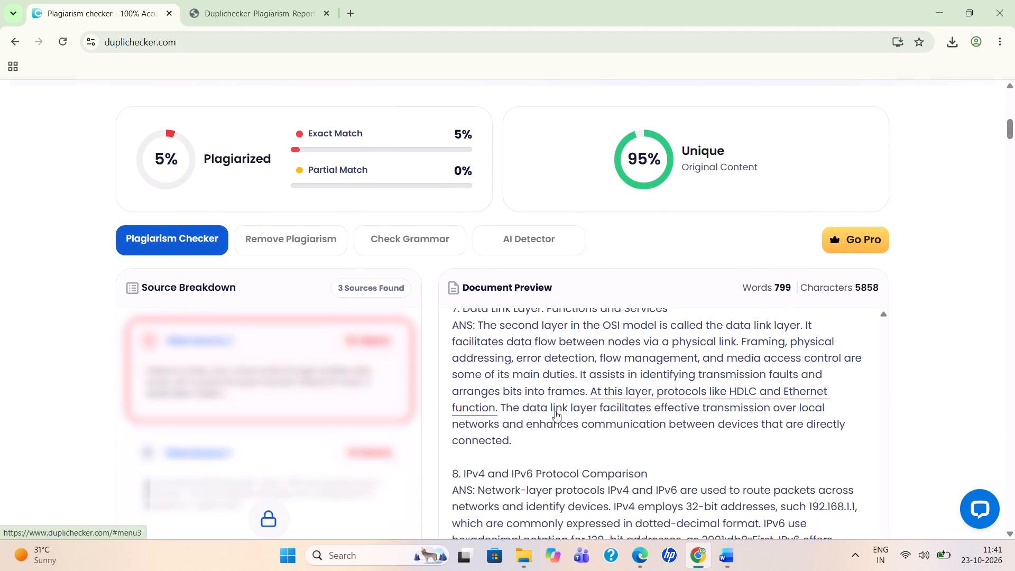
{"action": "scroll", "coordinate": [555, 411], "scroll_direction": "down", "scroll_amount": 4}
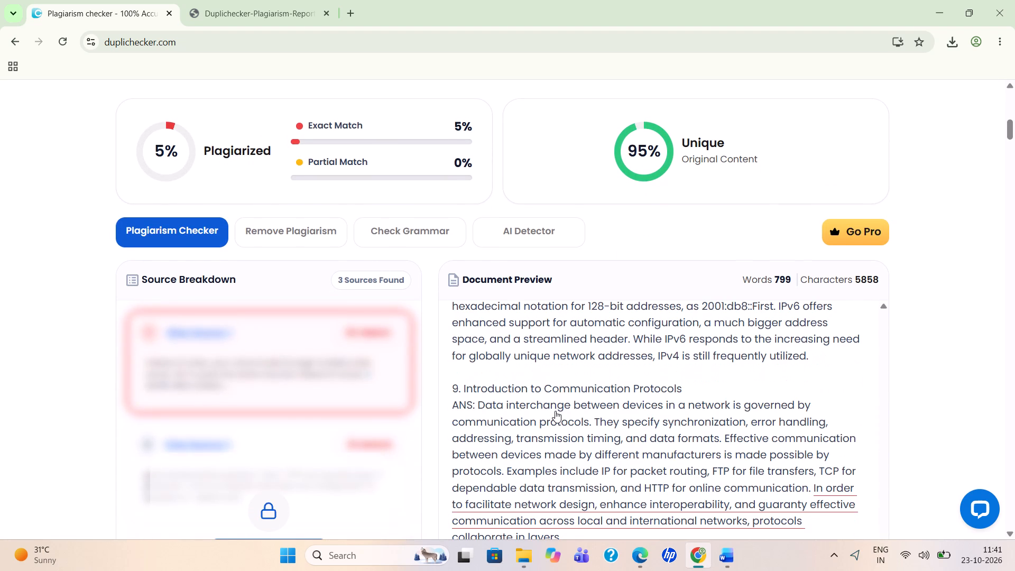
{"action": "scroll", "coordinate": [661, 429], "scroll_direction": "down", "scroll_amount": 2}
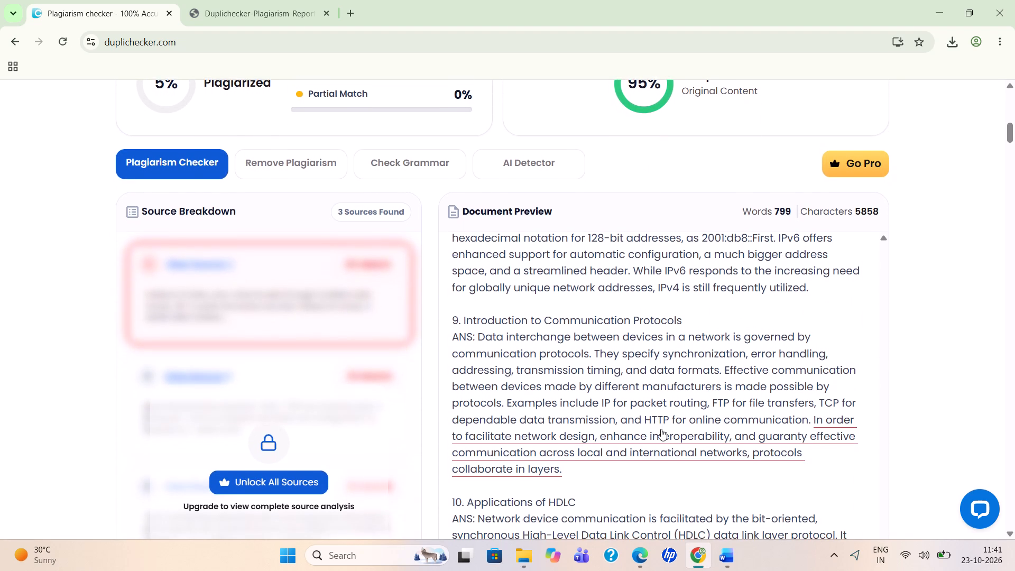
{"action": "scroll", "coordinate": [805, 427], "scroll_direction": "down", "scroll_amount": 2}
{"action": "scroll", "coordinate": [889, 348], "scroll_direction": "up", "scroll_amount": 6}
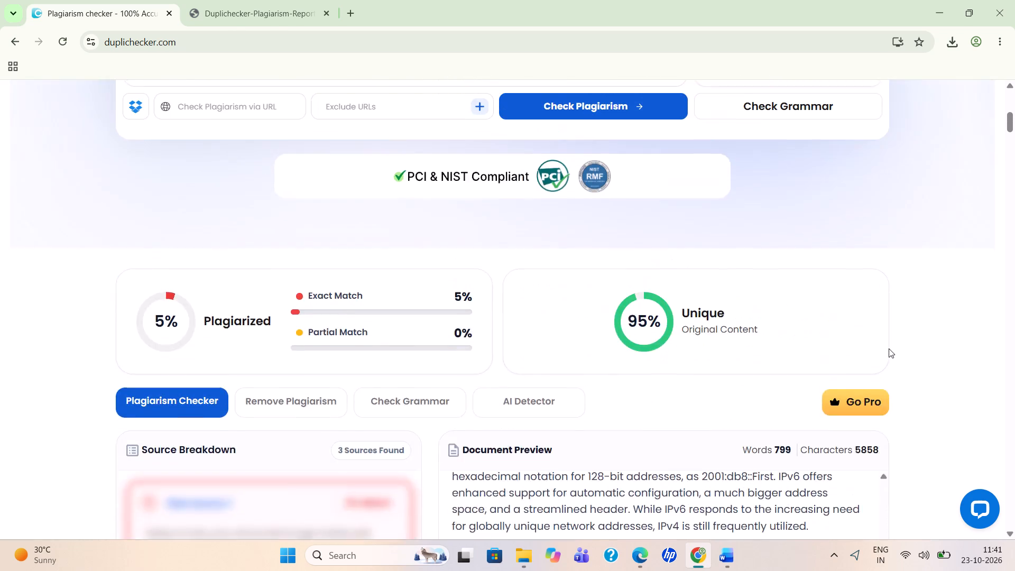
{"action": "scroll", "coordinate": [889, 348], "scroll_direction": "up", "scroll_amount": 2}
{"action": "scroll", "coordinate": [523, 336], "scroll_direction": "up", "scroll_amount": 1}
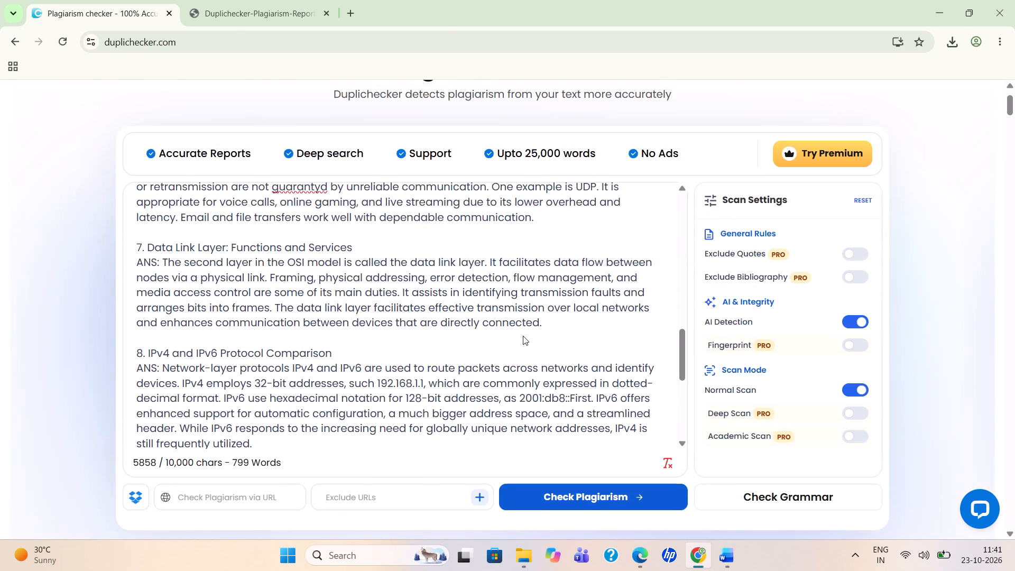
{"action": "scroll", "coordinate": [523, 336], "scroll_direction": "down", "scroll_amount": 5}
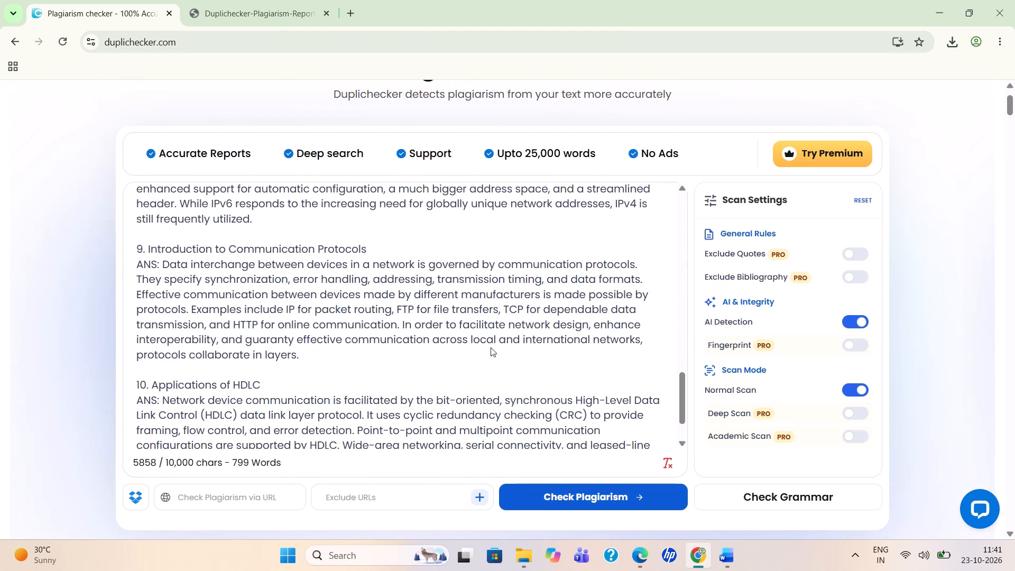
{"action": "scroll", "coordinate": [447, 353], "scroll_direction": "down", "scroll_amount": 1}
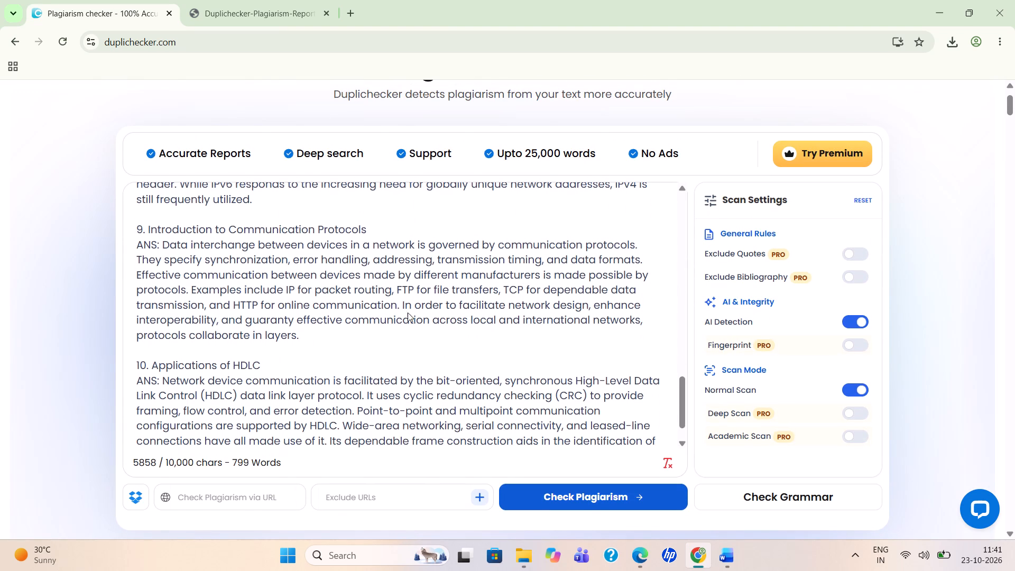
{"action": "left_click_drag", "start_coordinate": [401, 301], "coordinate": [428, 333]}
{"action": "key", "text": "BackSpace"}
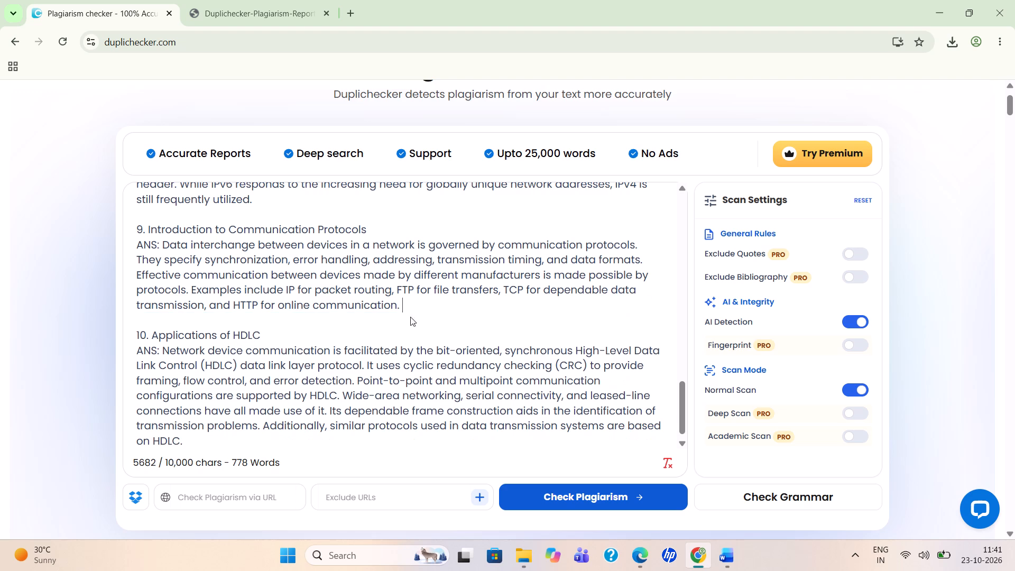
Run the plagiarism check again on the edited data communication answers and complete the human verification.
{"action": "left_click", "coordinate": [575, 494]}
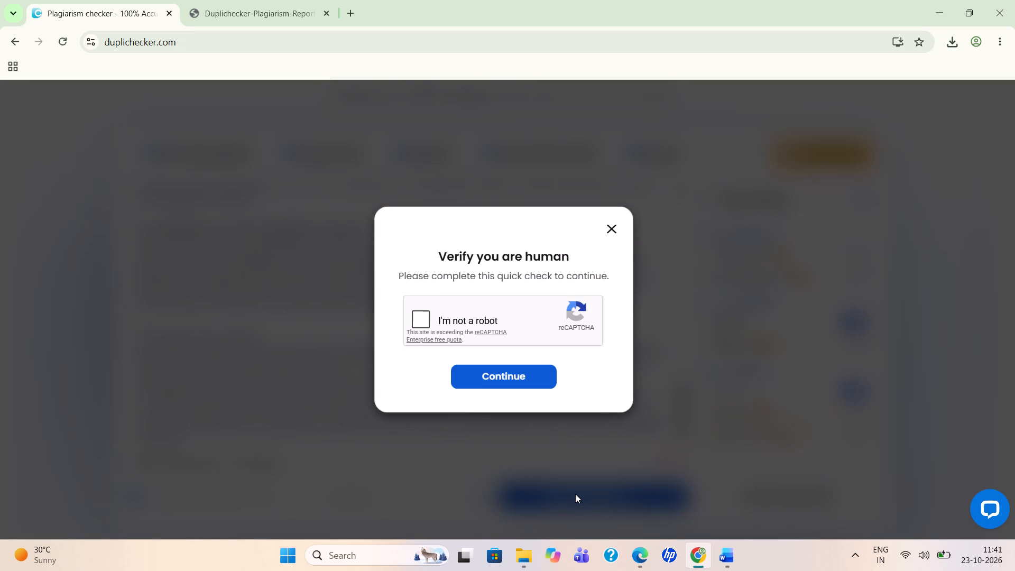
{"action": "left_click", "coordinate": [424, 323]}
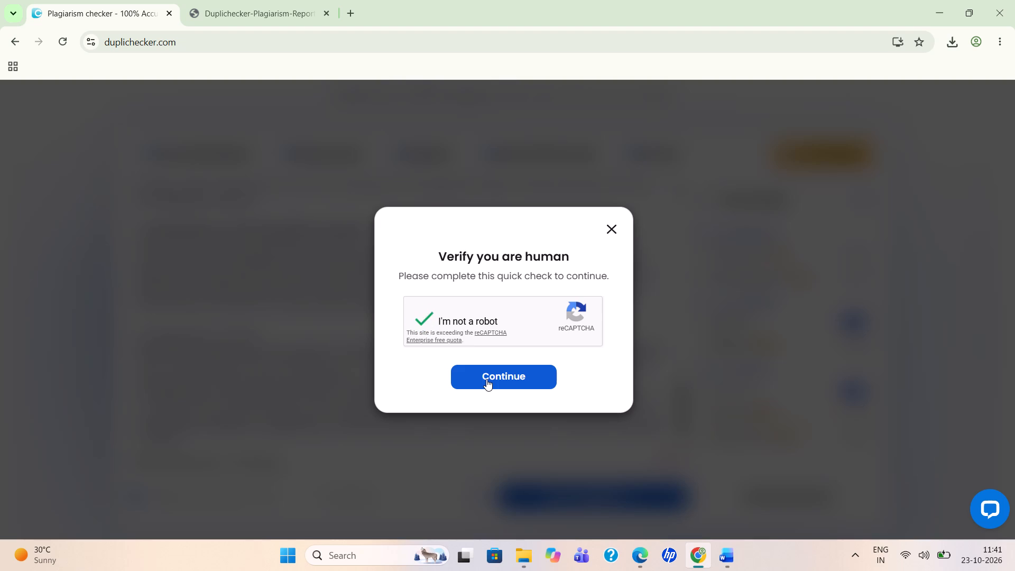
{"action": "left_click", "coordinate": [486, 379]}
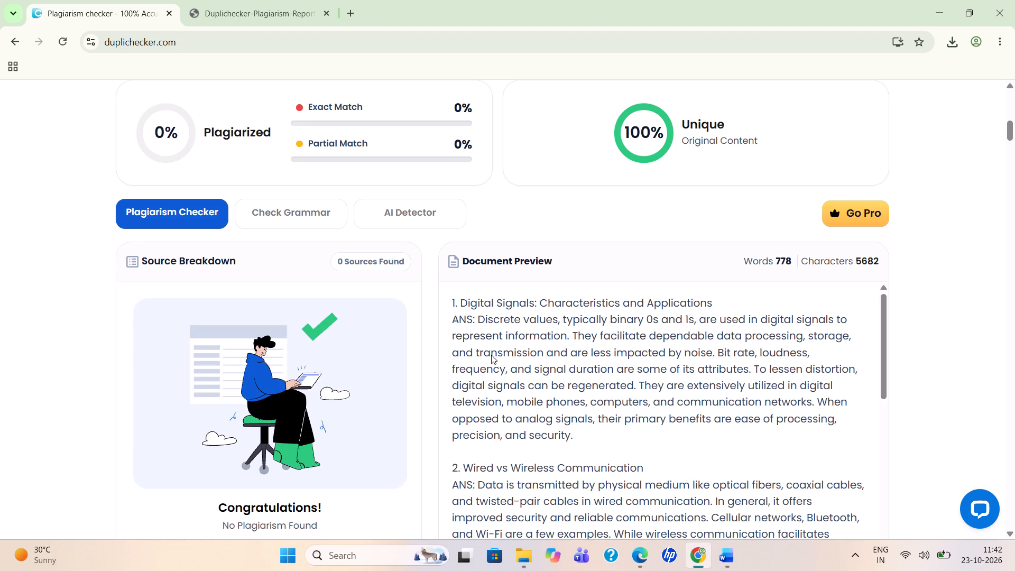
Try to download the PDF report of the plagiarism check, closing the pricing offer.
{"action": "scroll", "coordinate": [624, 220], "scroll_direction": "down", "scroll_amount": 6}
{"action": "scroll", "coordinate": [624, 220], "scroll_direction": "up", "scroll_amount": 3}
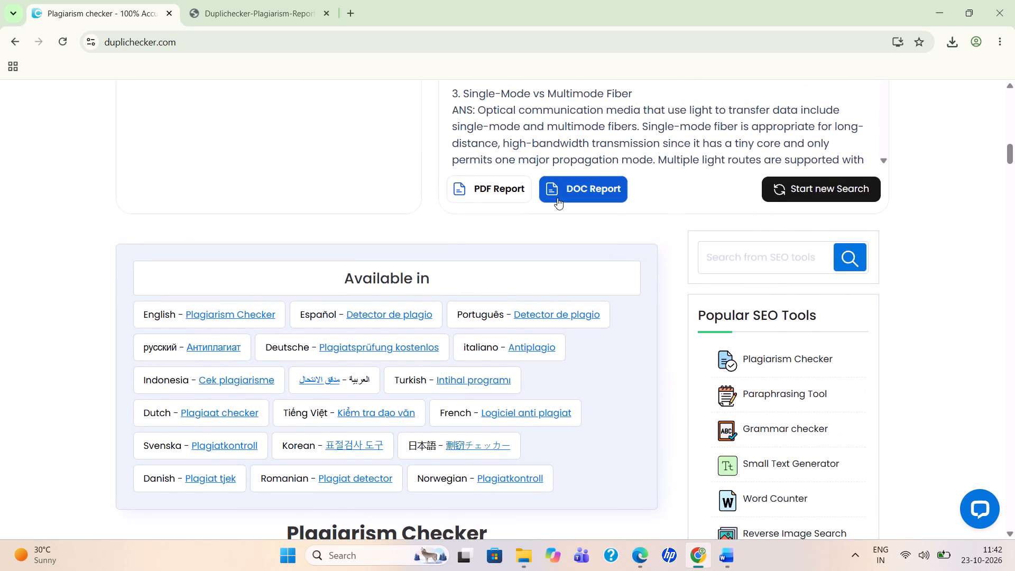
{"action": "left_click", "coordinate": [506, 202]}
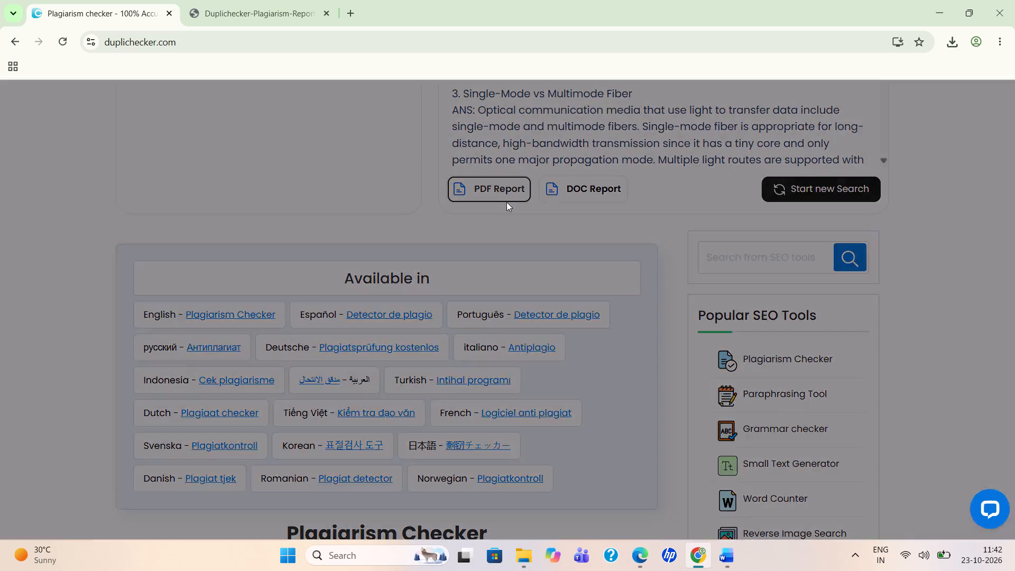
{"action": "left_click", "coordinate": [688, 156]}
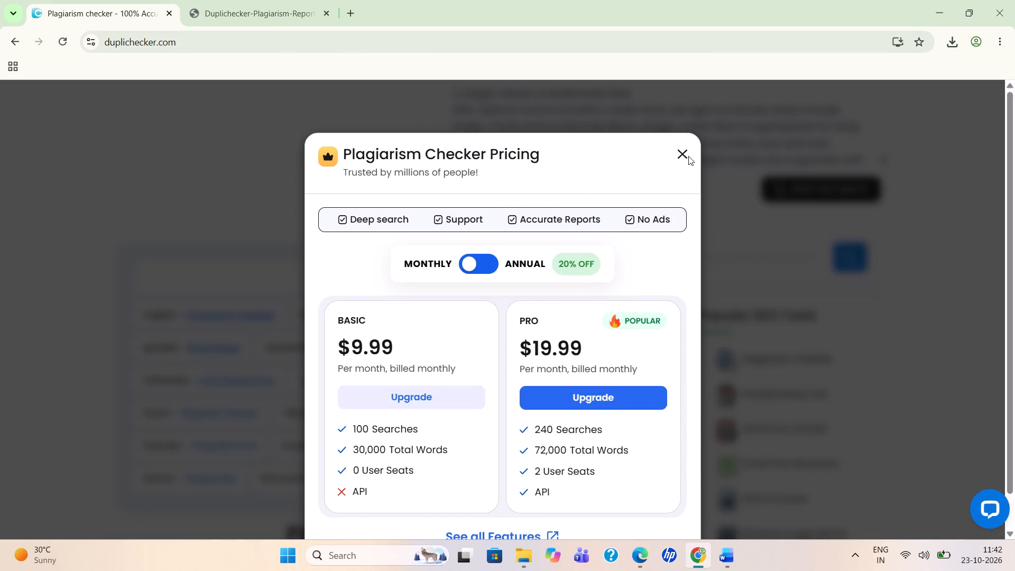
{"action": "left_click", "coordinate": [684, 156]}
Copy all ten data communication answers from the Document Preview.
{"action": "scroll", "coordinate": [583, 165], "scroll_direction": "up", "scroll_amount": 5}
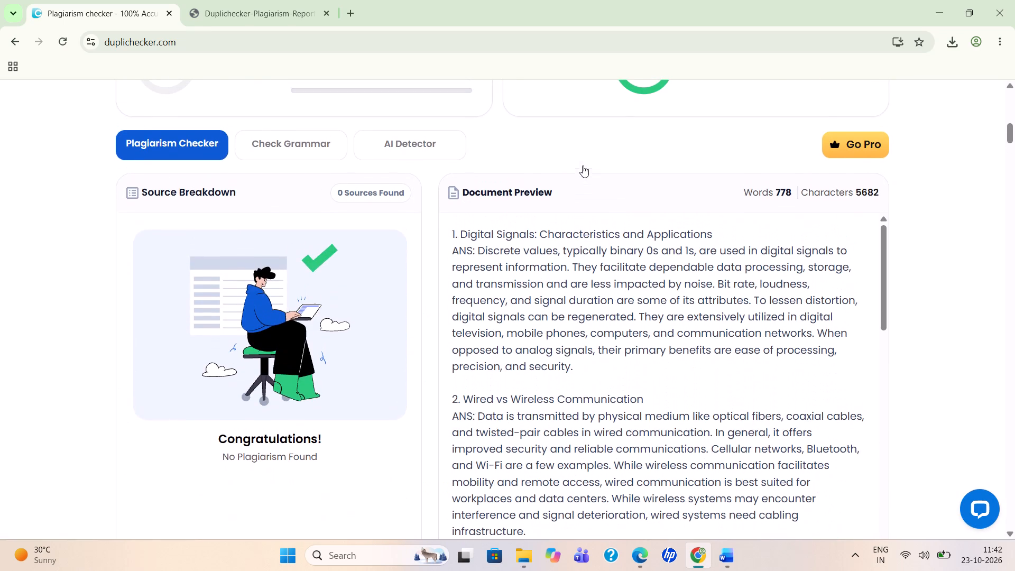
{"action": "left_click_drag", "start_coordinate": [450, 235], "coordinate": [527, 501]}
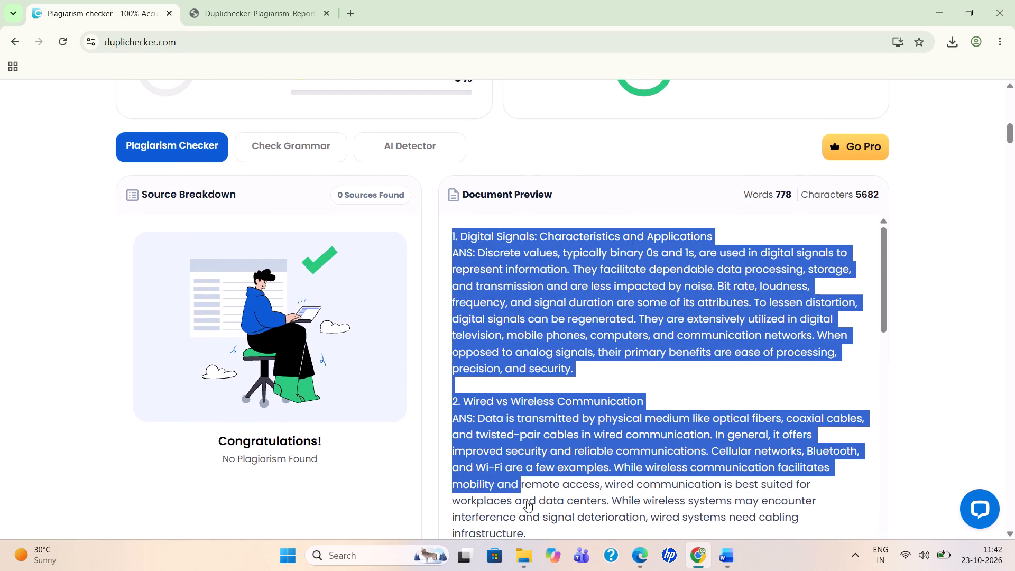
{"action": "left_click_drag", "start_coordinate": [527, 501], "coordinate": [540, 539]}
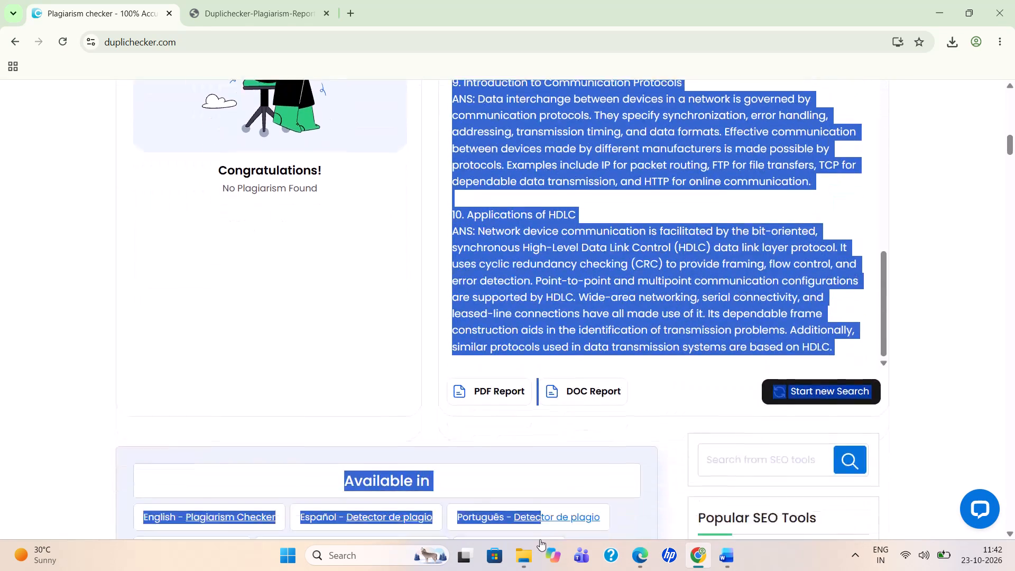
{"action": "left_click_drag", "start_coordinate": [540, 539], "coordinate": [867, 235]}
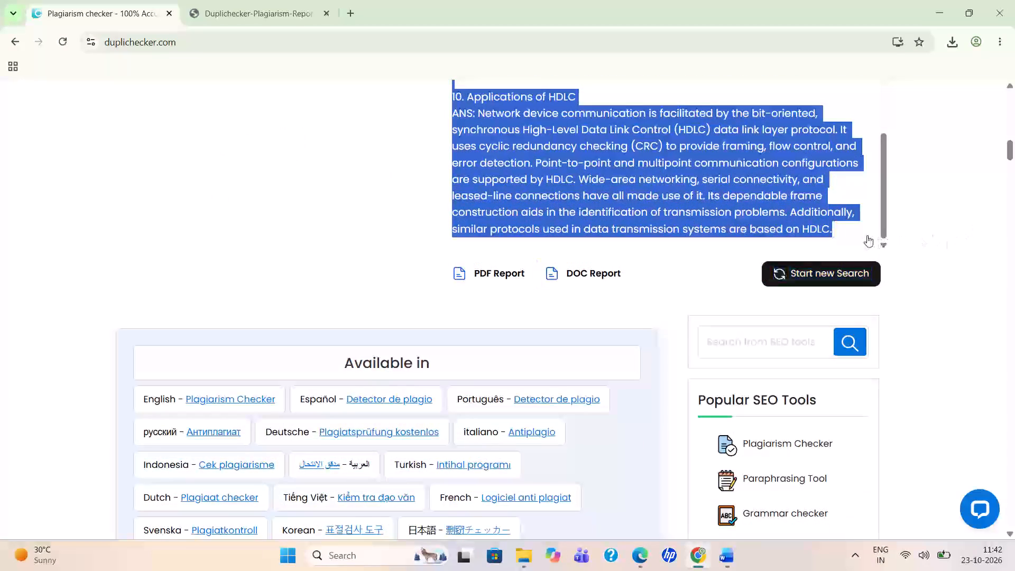
{"action": "key", "text": "ctrl+c"}
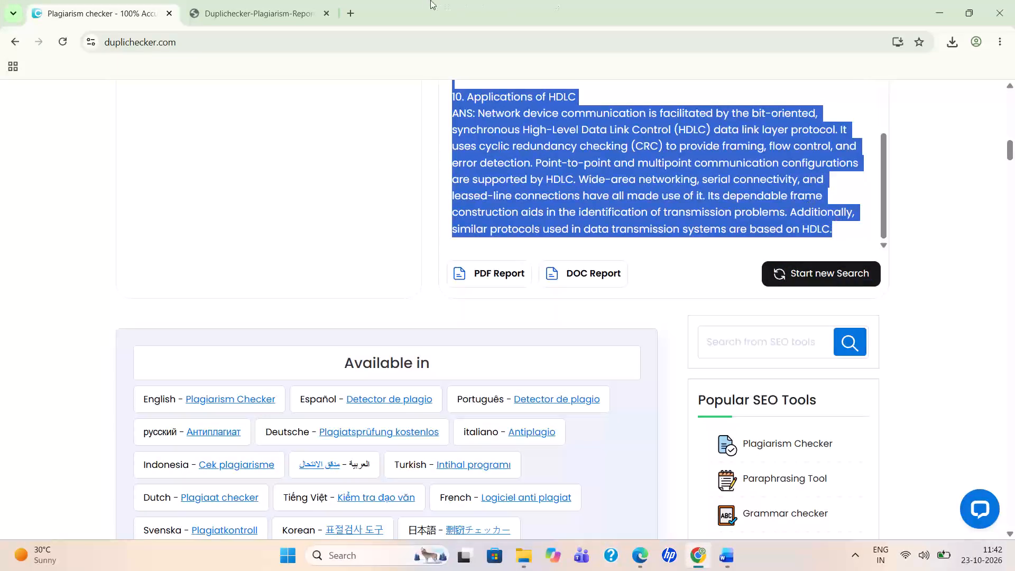
Open the Chrome profile with the purple V avatar and go to DupliChecker's Plagiarism Checker via the DUPLICHECKER Google search.
{"action": "left_click", "coordinate": [376, 559]}
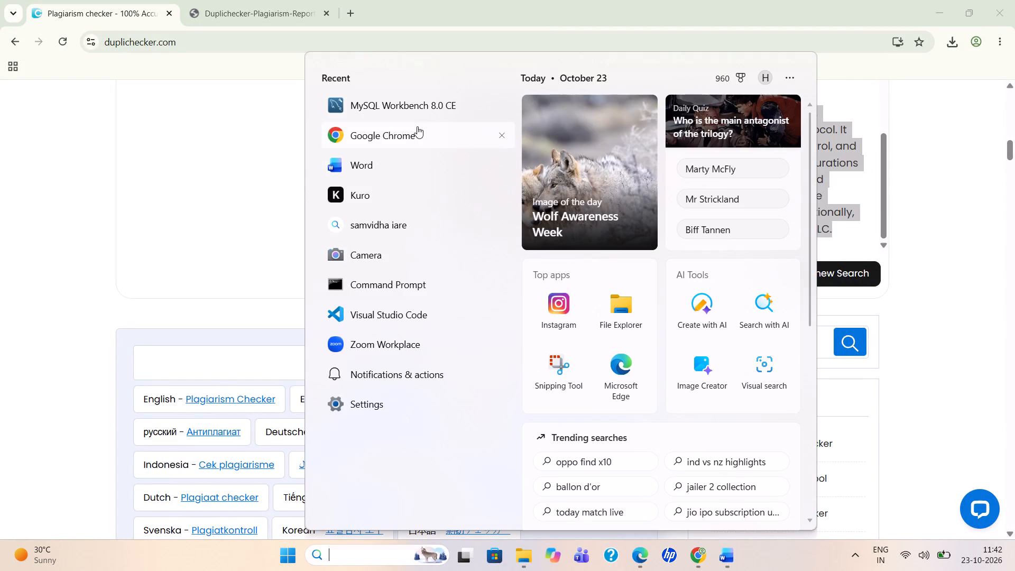
{"action": "left_click", "coordinate": [417, 126]}
{"action": "left_click", "coordinate": [456, 268]}
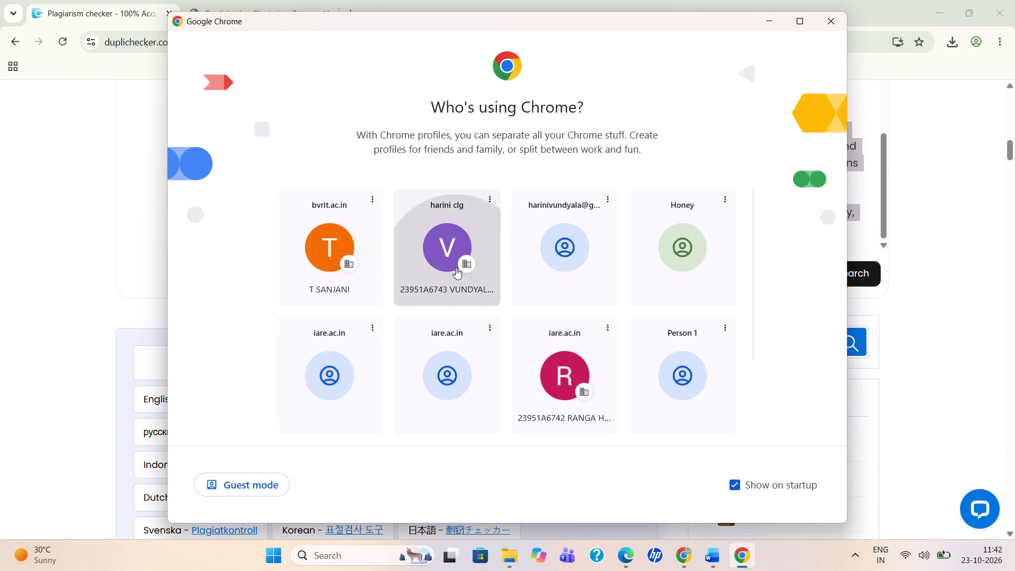
{"action": "left_click", "coordinate": [447, 41]}
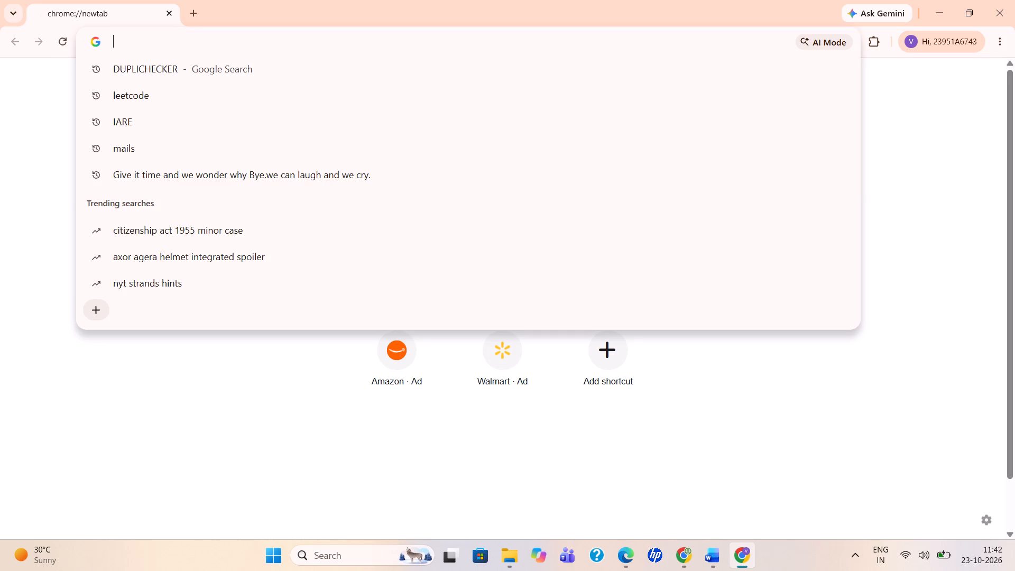
{"action": "left_click", "coordinate": [386, 59]}
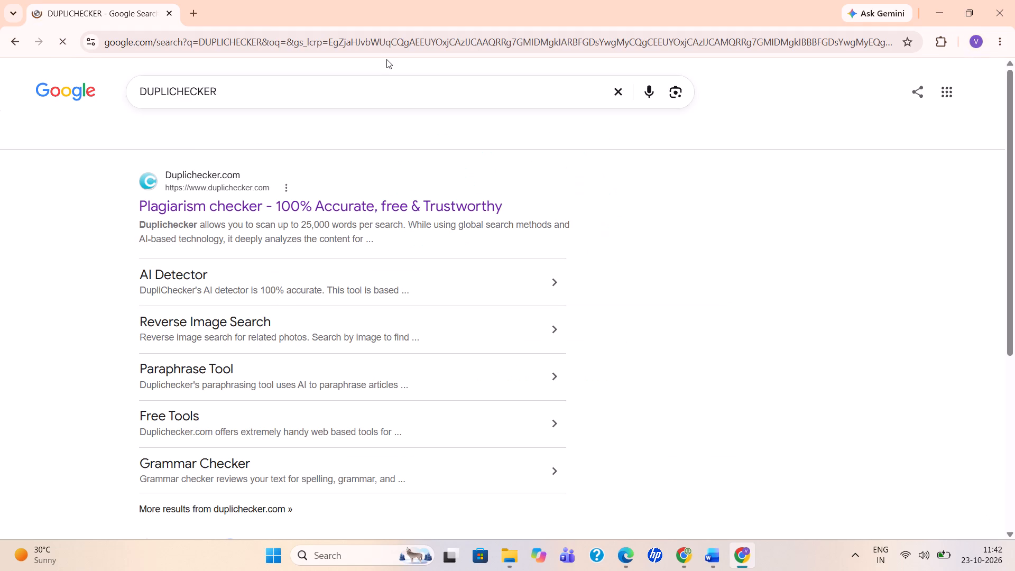
{"action": "left_click", "coordinate": [338, 197]}
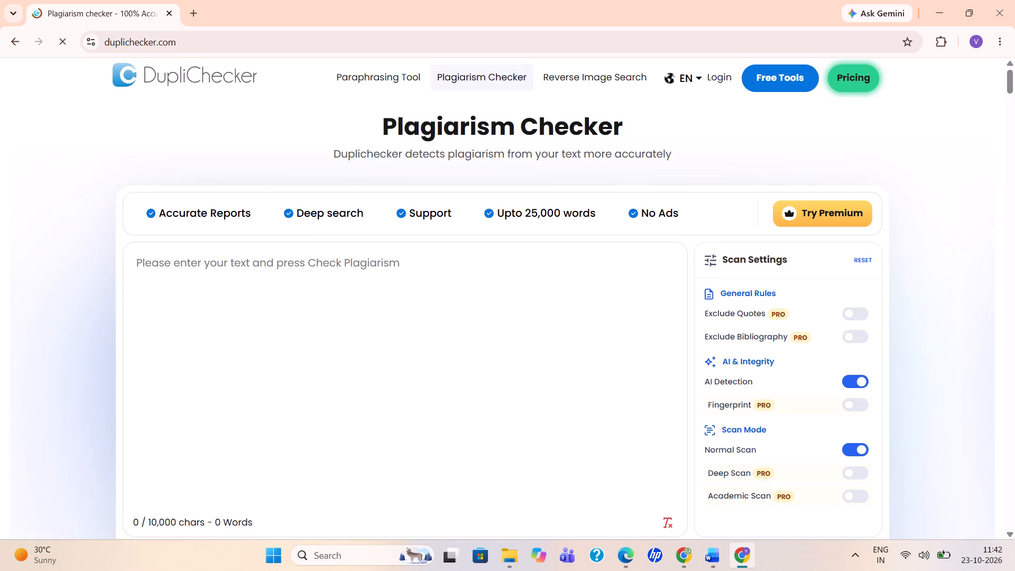
Paste the ten copied data communication answers into the Plagiarism Checker, run the check and complete the human verification.
{"action": "left_click", "coordinate": [354, 309]}
{"action": "key", "text": "ctrl+v"}
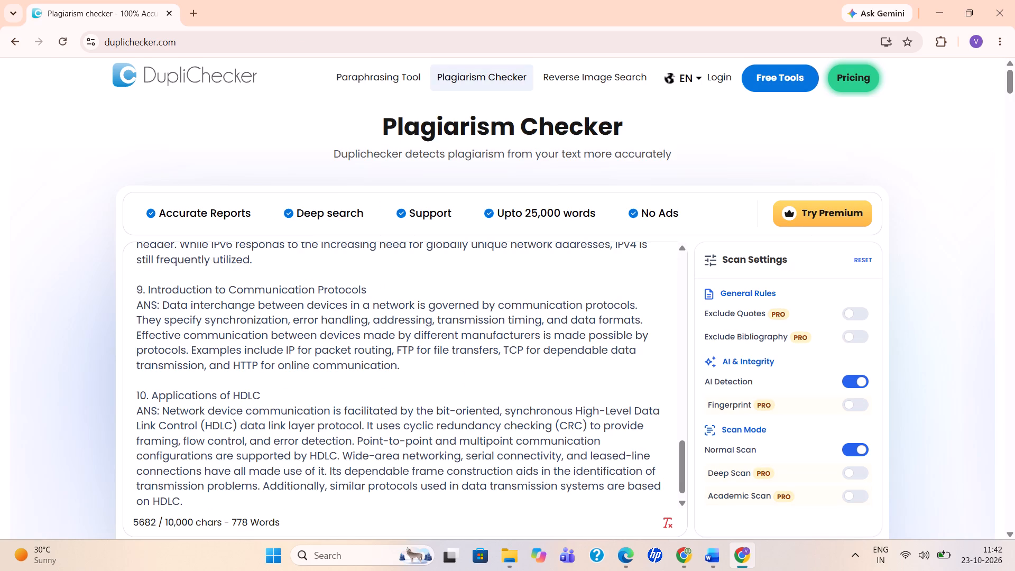
{"action": "scroll", "coordinate": [437, 299], "scroll_direction": "down", "scroll_amount": 4}
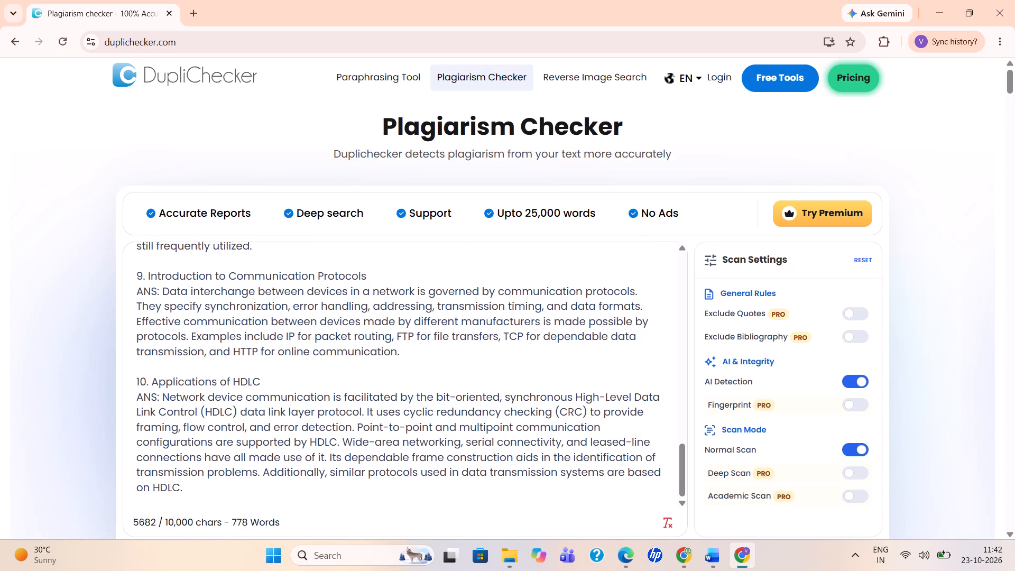
{"action": "scroll", "coordinate": [504, 185], "scroll_direction": "down", "scroll_amount": 4}
{"action": "left_click", "coordinate": [605, 333]}
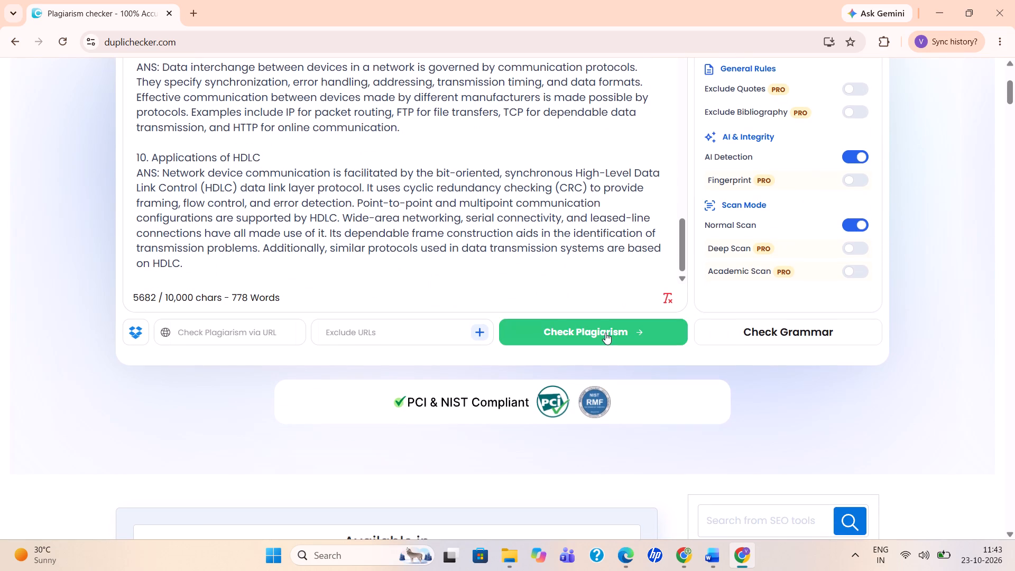
{"action": "left_click", "coordinate": [422, 309]}
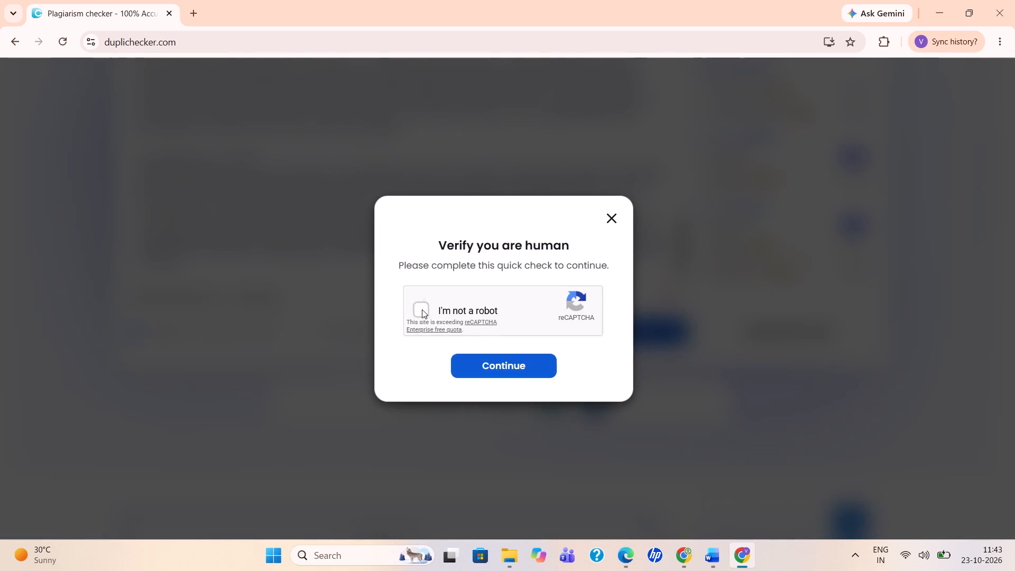
{"action": "left_click", "coordinate": [480, 364]}
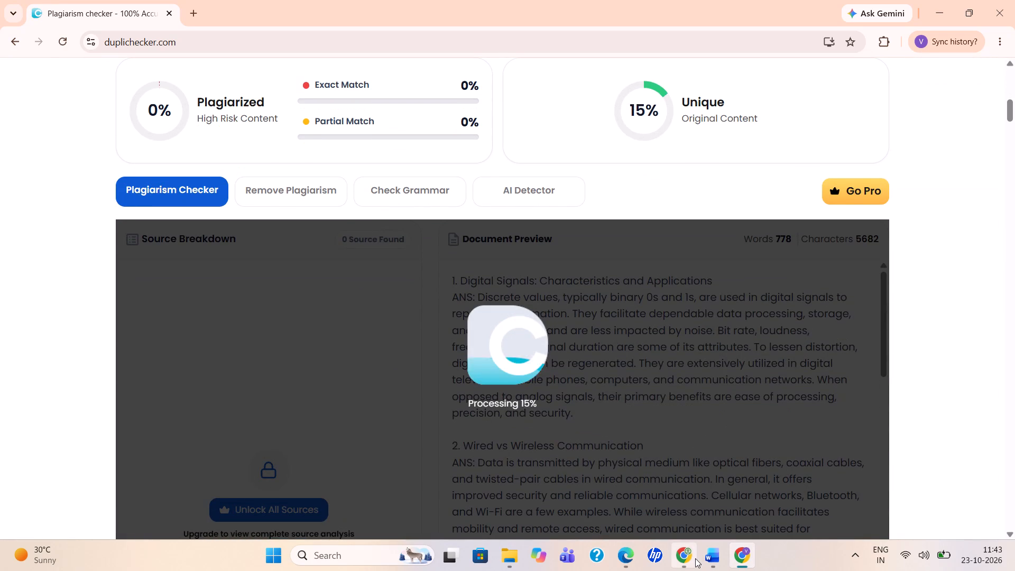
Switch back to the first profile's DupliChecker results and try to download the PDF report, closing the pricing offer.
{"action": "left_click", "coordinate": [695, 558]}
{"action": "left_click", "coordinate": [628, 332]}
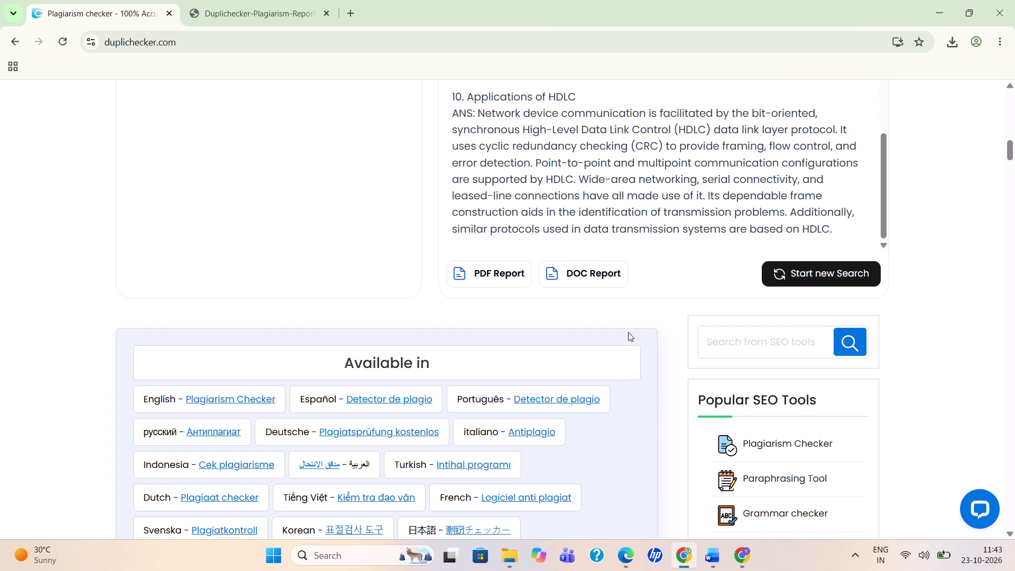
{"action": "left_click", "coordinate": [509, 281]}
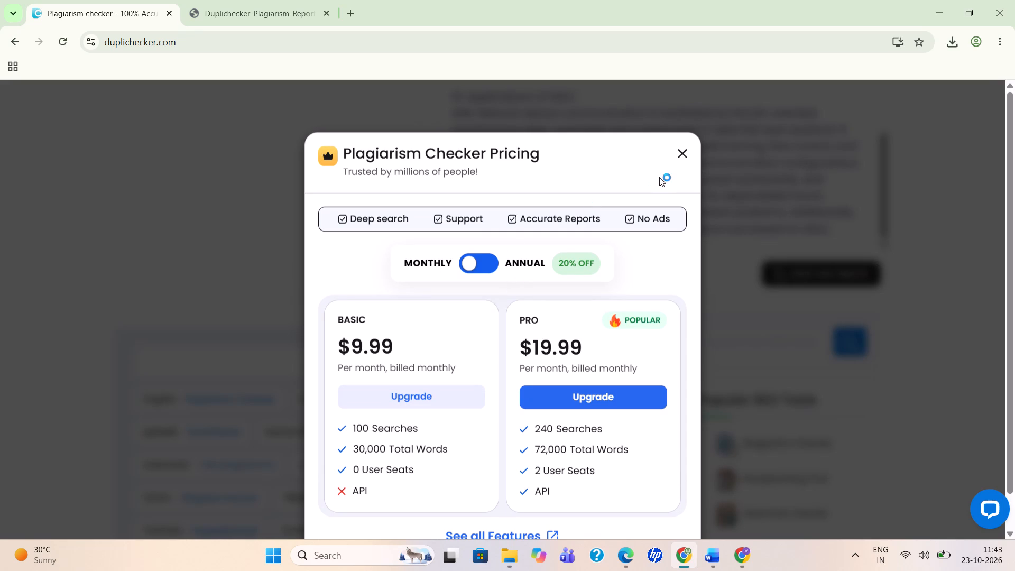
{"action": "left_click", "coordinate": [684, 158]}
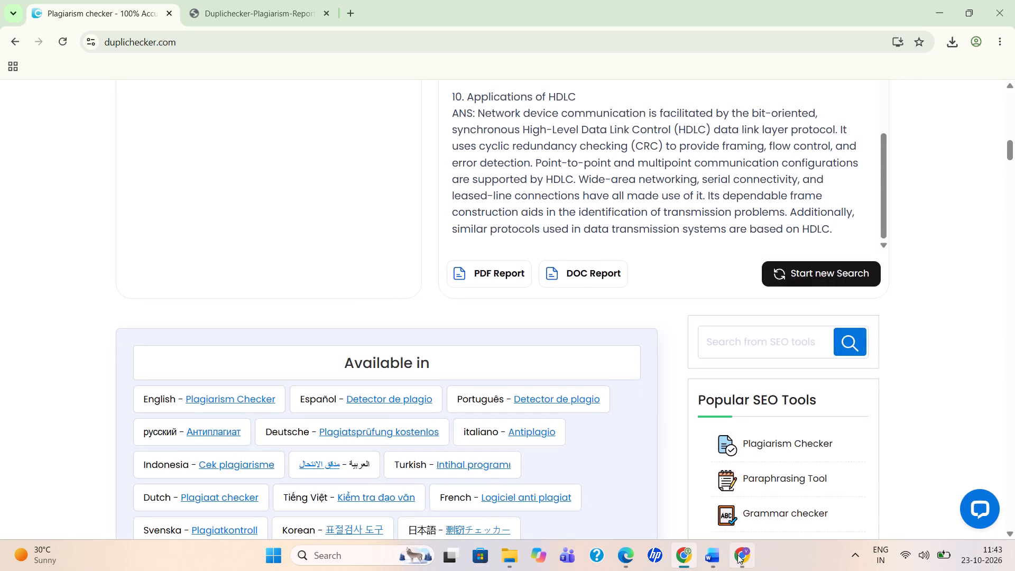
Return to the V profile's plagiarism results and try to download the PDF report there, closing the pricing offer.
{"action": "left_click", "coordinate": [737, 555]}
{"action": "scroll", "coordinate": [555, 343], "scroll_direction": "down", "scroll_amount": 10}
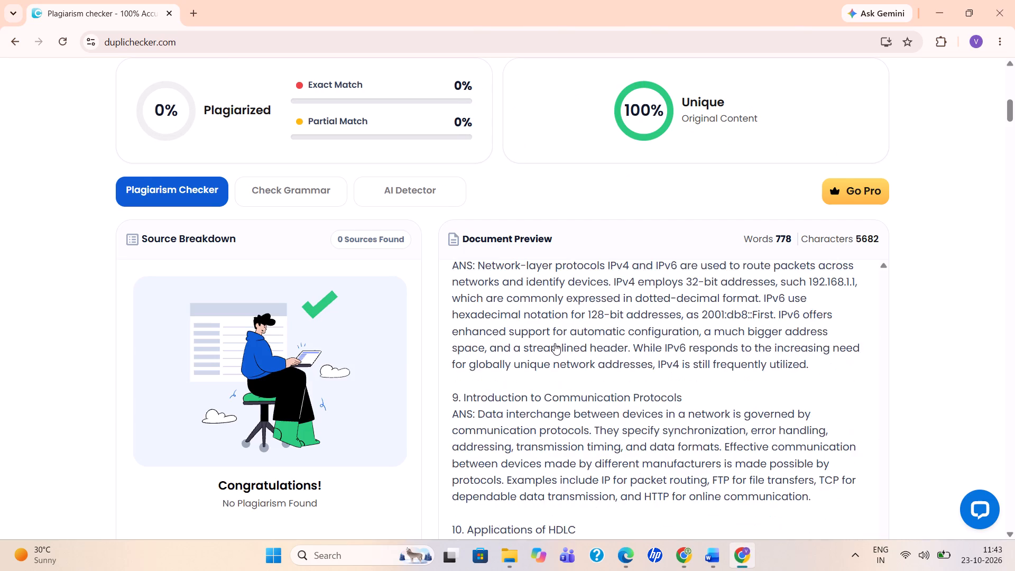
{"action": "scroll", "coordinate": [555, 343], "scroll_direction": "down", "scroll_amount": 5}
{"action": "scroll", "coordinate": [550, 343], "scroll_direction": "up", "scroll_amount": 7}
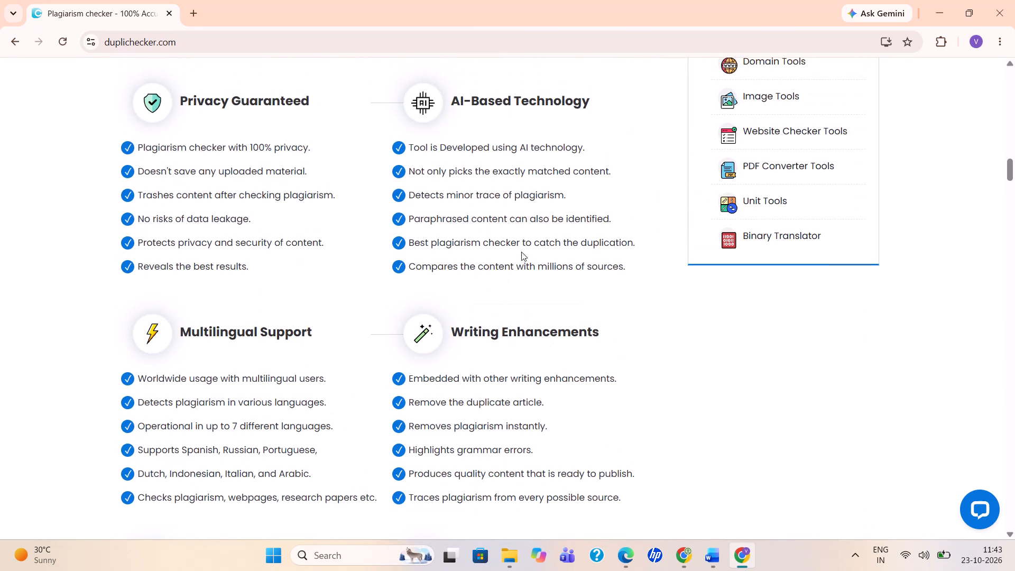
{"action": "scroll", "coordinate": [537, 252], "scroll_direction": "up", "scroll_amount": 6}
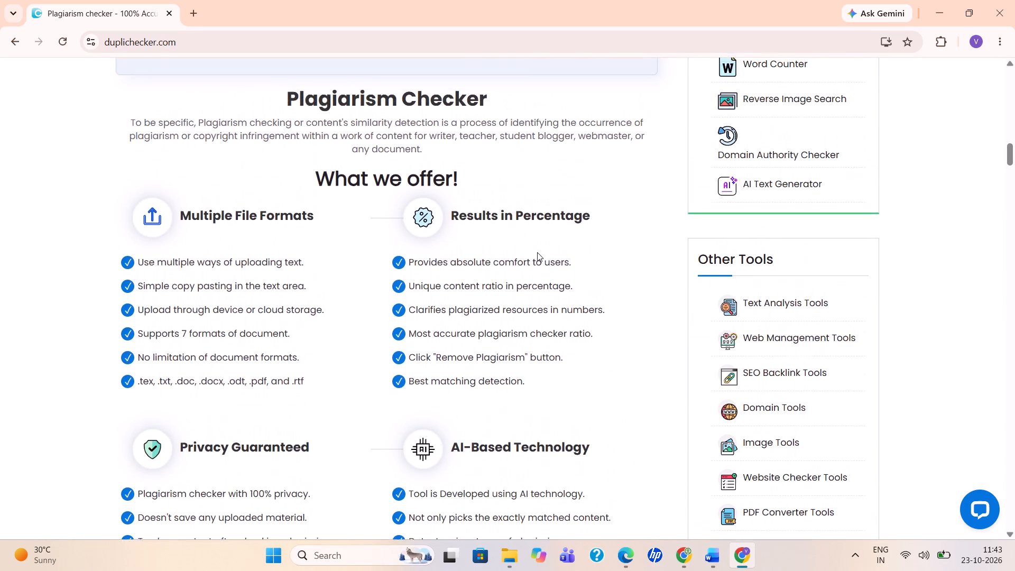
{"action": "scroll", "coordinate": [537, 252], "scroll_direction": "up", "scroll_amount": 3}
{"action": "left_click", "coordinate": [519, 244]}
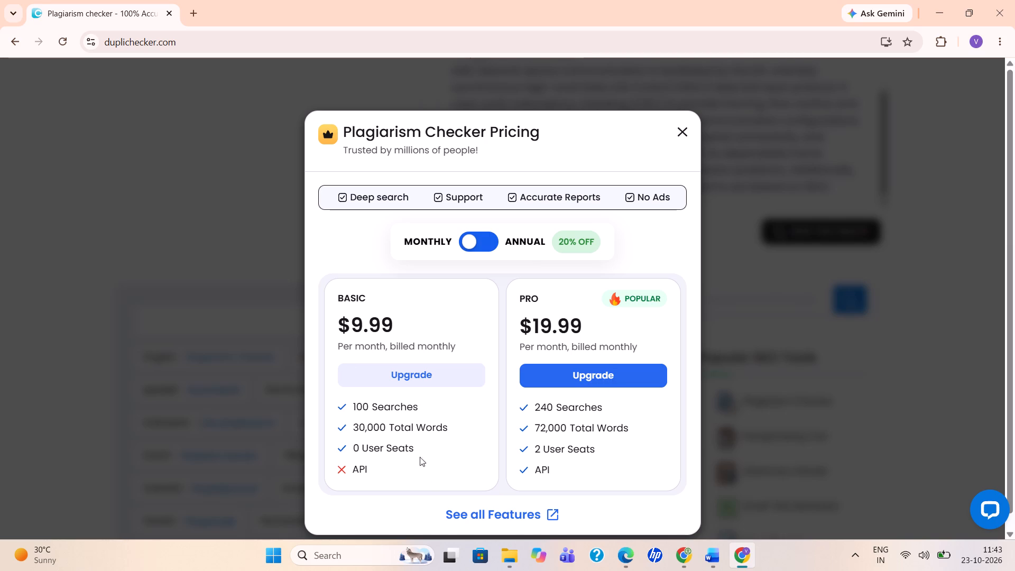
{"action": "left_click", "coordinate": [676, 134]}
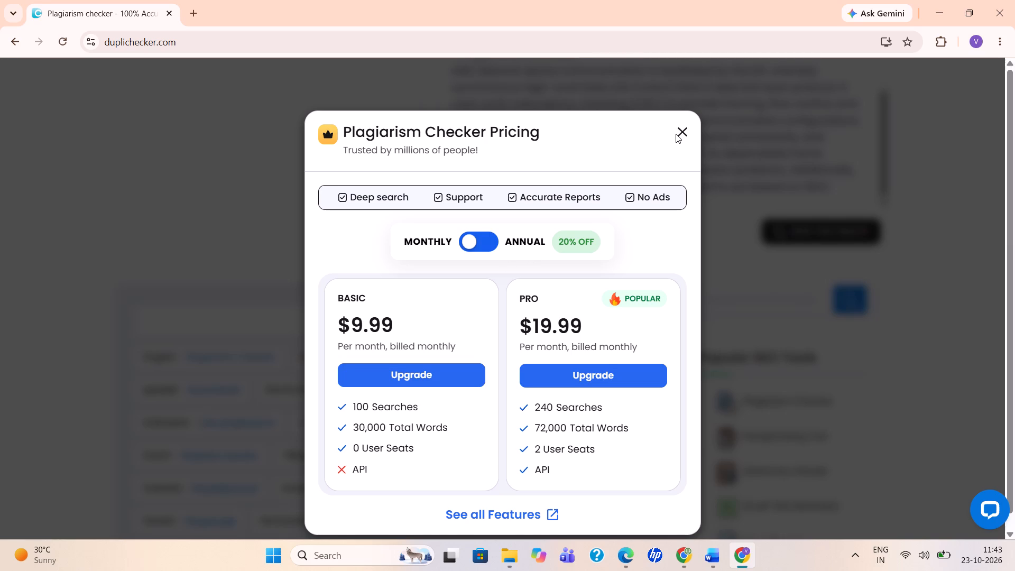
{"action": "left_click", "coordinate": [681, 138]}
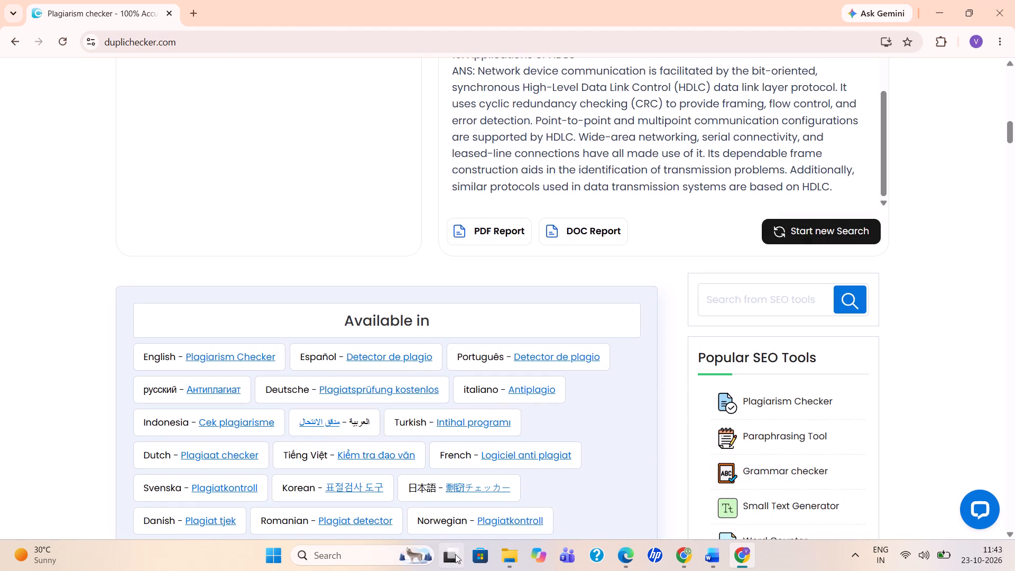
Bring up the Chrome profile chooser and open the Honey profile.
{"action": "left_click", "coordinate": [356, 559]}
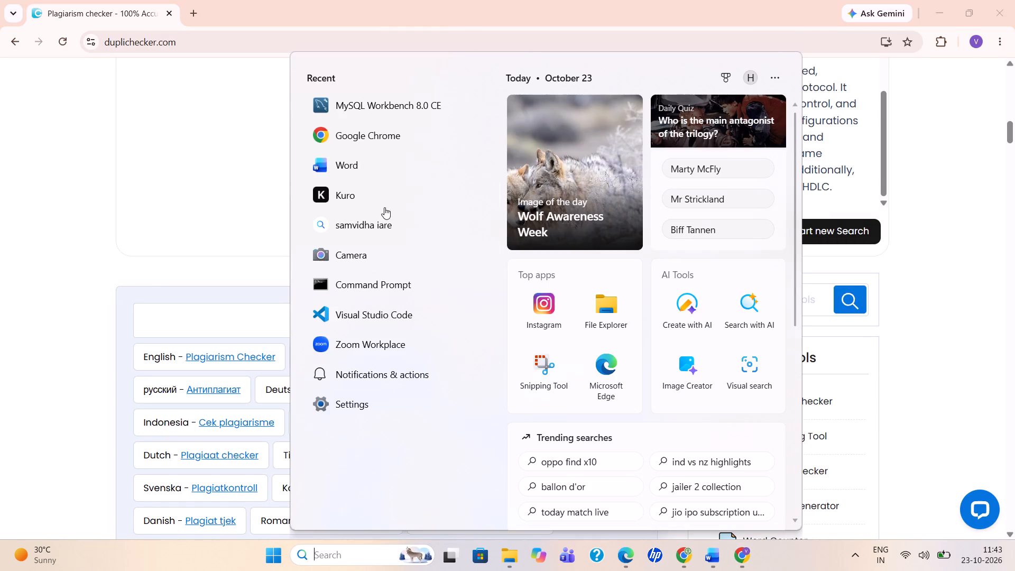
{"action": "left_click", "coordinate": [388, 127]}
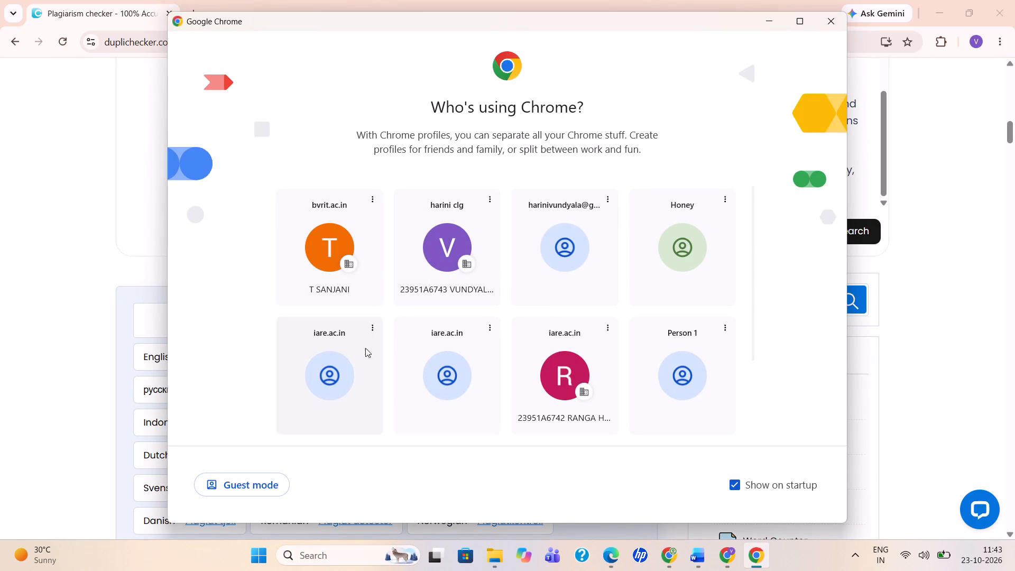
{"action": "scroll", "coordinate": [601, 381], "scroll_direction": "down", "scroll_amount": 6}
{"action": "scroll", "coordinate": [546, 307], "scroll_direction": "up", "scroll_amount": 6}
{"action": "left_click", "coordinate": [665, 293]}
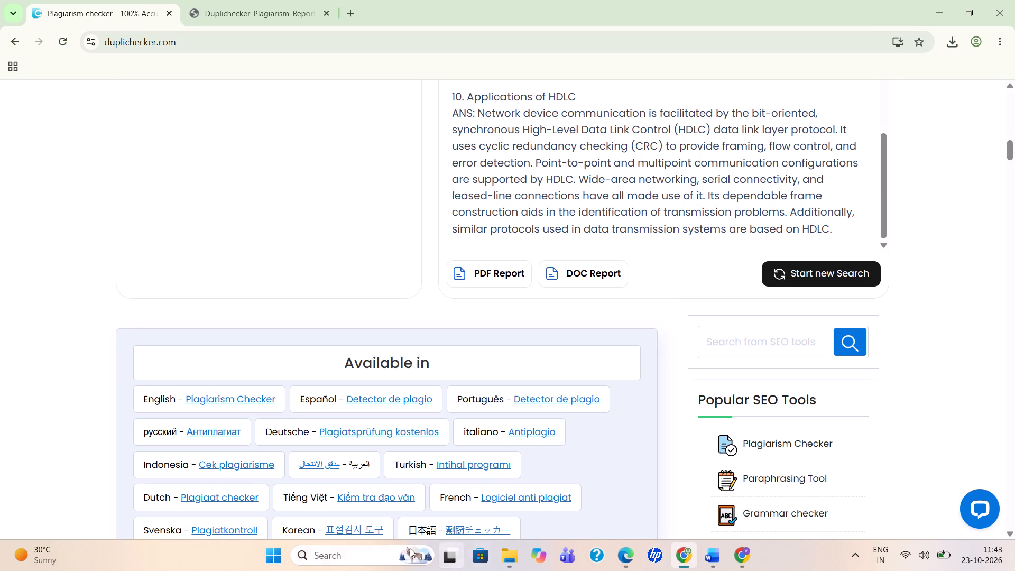
Open the Chrome profile labelled with an e-mail address and search Google for plagiarism checker.
{"action": "left_click", "coordinate": [358, 553]}
{"action": "left_click", "coordinate": [383, 132]}
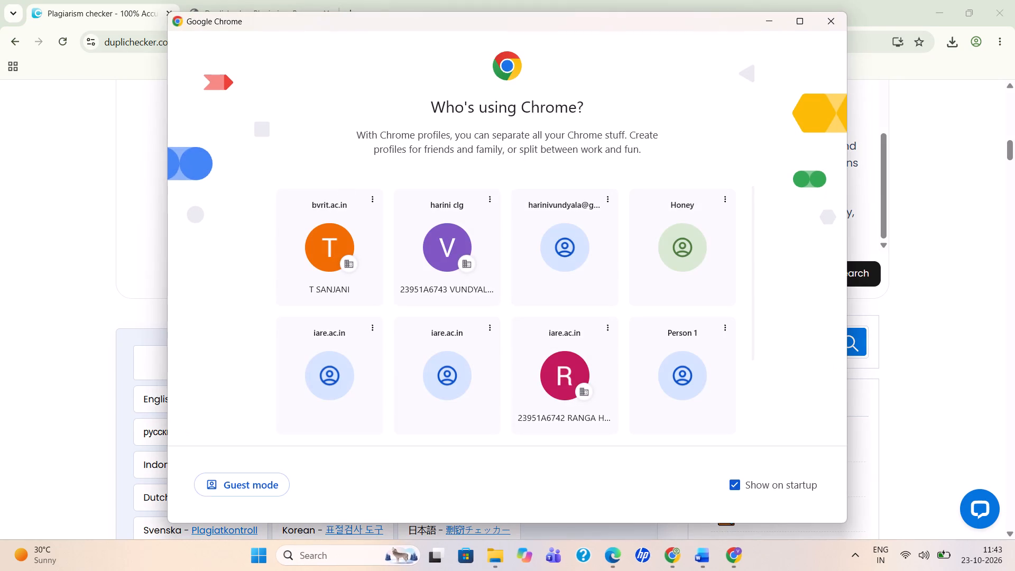
{"action": "left_click", "coordinate": [551, 275]}
{"action": "left_click", "coordinate": [447, 44]}
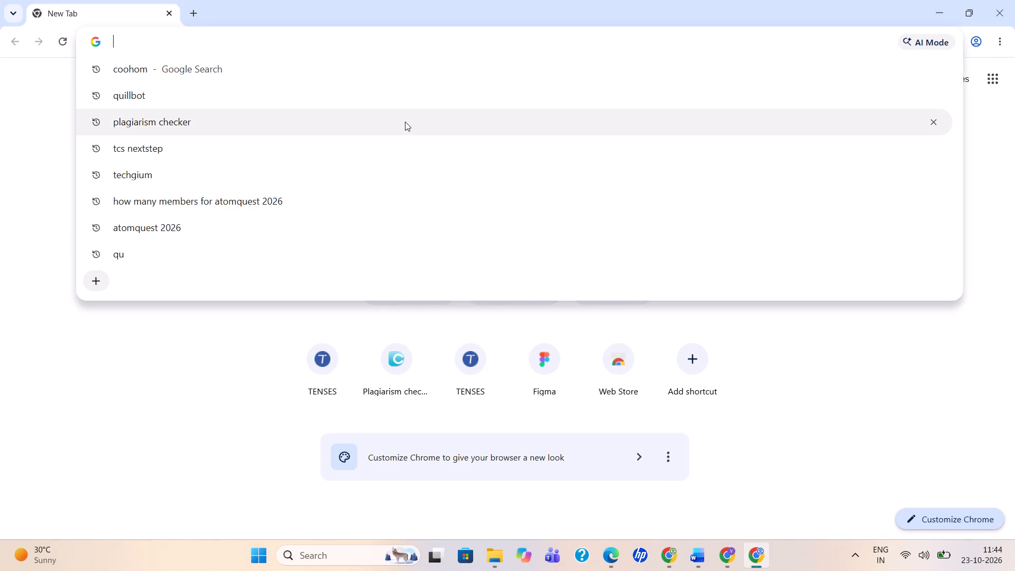
{"action": "left_click", "coordinate": [405, 122]}
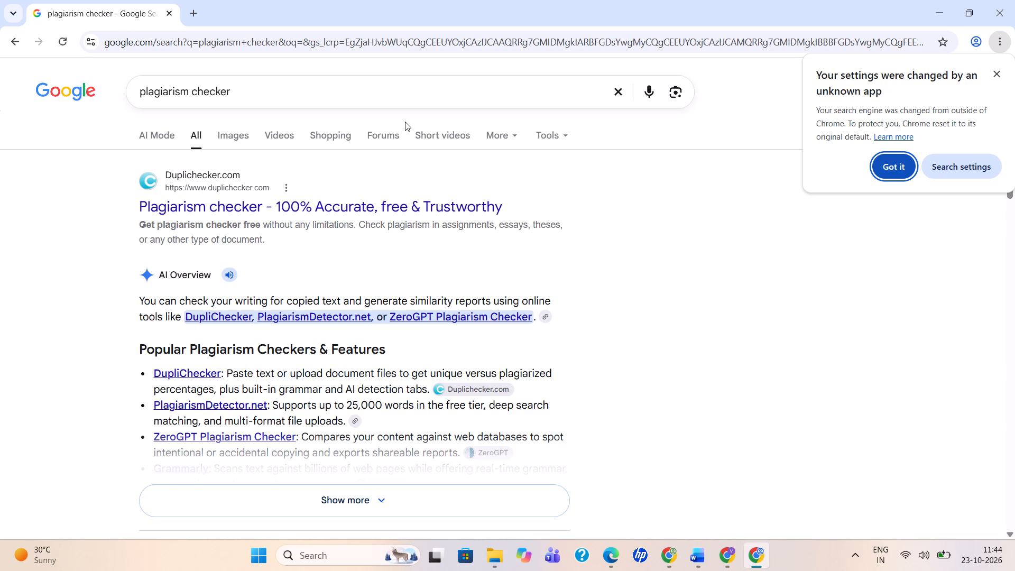
Open the Duplichecker.com result, dismiss the changed-settings notice, and paste the copied data communication answers into the plagiarism checker.
{"action": "left_click", "coordinate": [426, 208]}
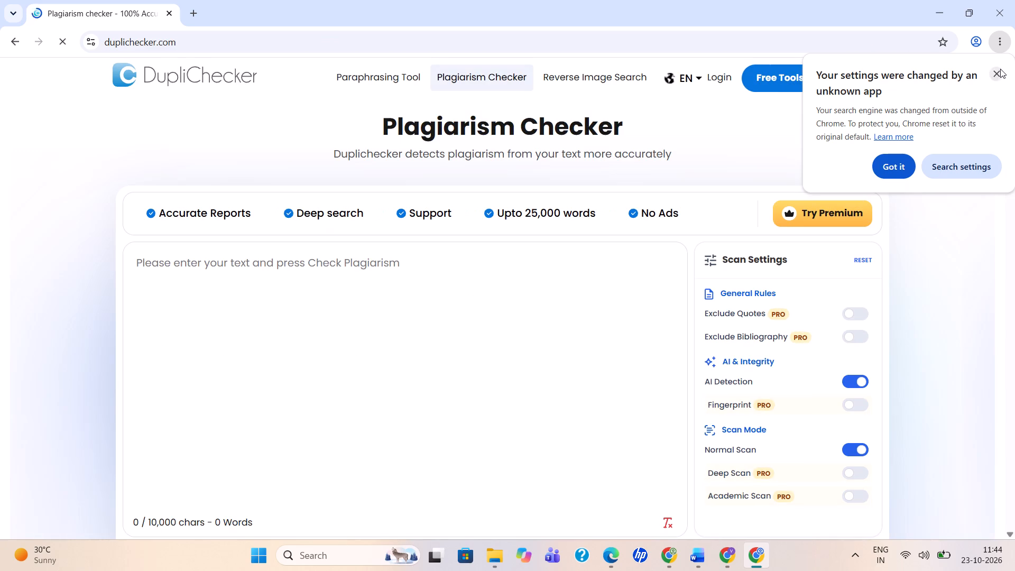
{"action": "left_click", "coordinate": [1000, 69]}
{"action": "left_click", "coordinate": [570, 303]}
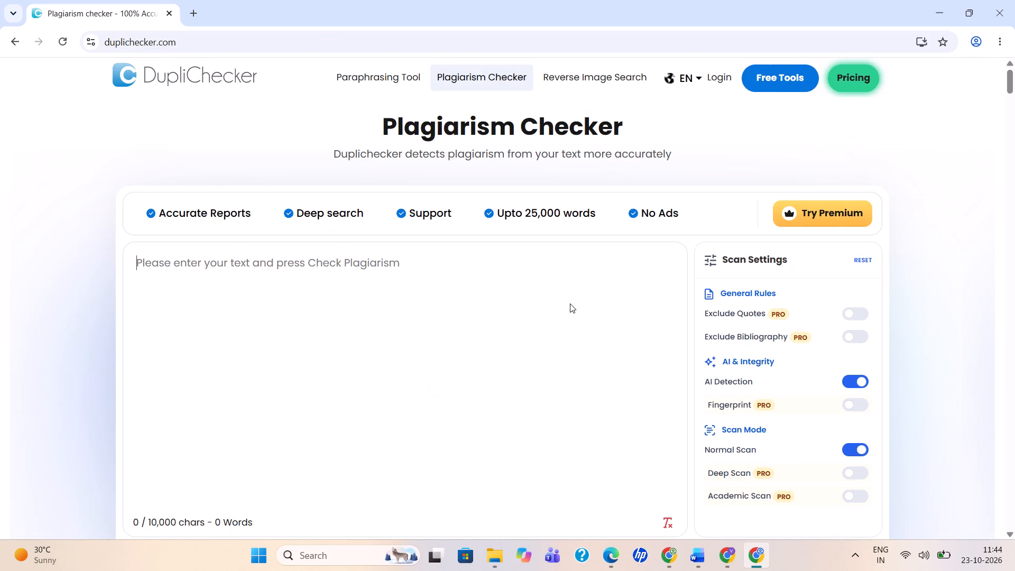
{"action": "key", "text": "ctrl+v"}
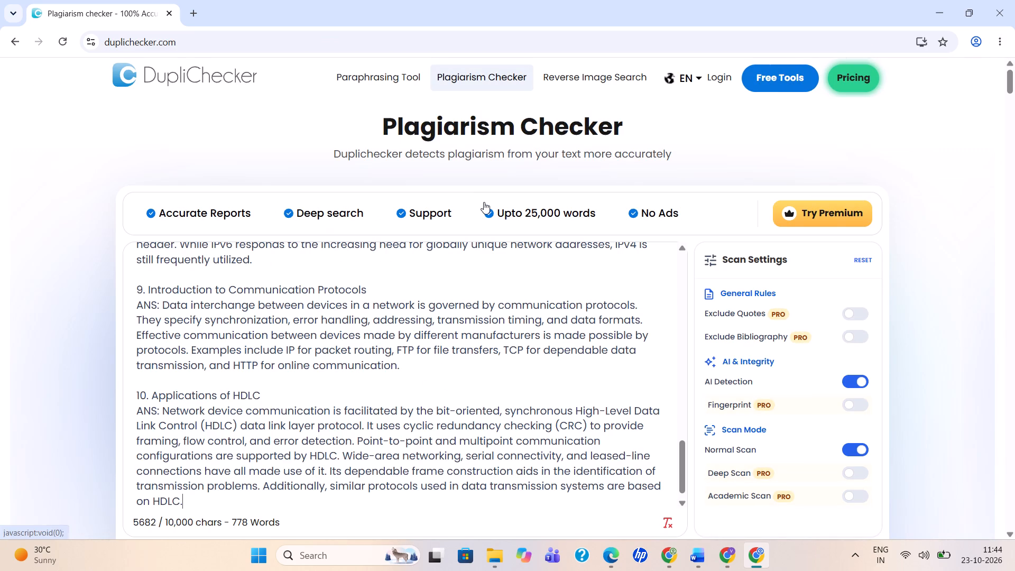
Run the plagiarism check on the pasted answers, completing the human verification.
{"action": "scroll", "coordinate": [485, 174], "scroll_direction": "down", "scroll_amount": 4}
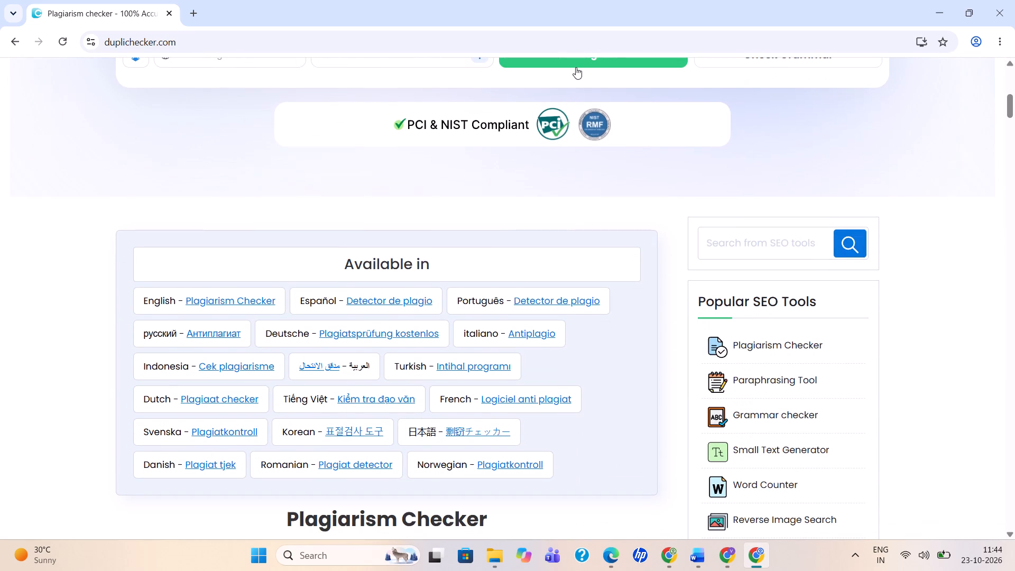
{"action": "left_click", "coordinate": [576, 67]}
{"action": "left_click", "coordinate": [421, 302]}
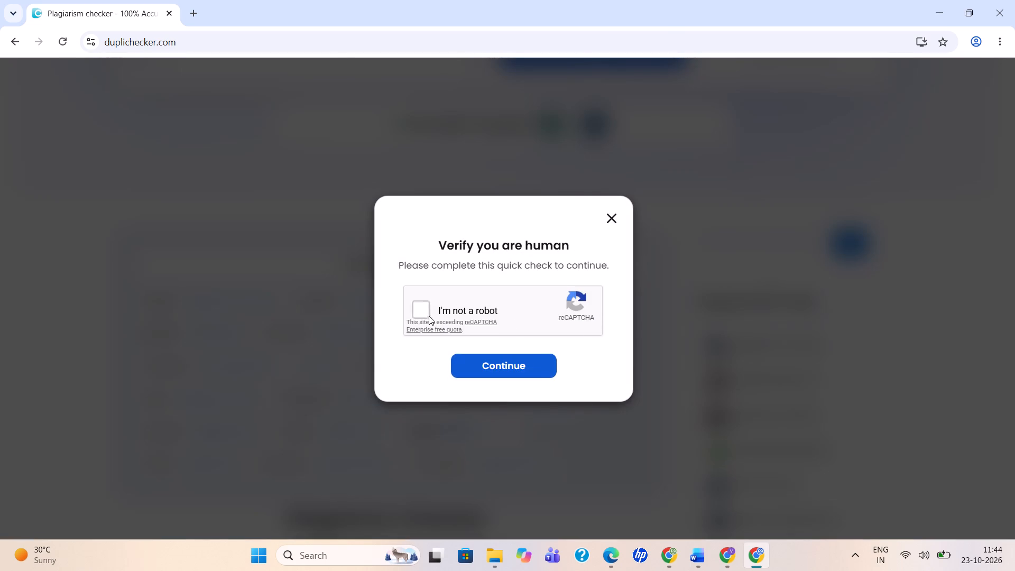
{"action": "left_click", "coordinate": [467, 361]}
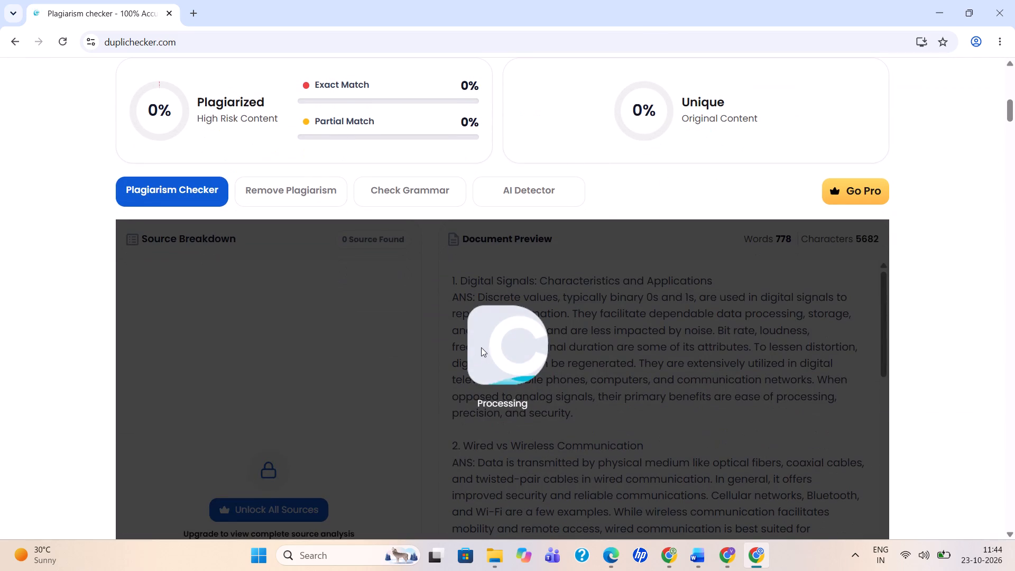
{"action": "scroll", "coordinate": [628, 188], "scroll_direction": "down", "scroll_amount": 1}
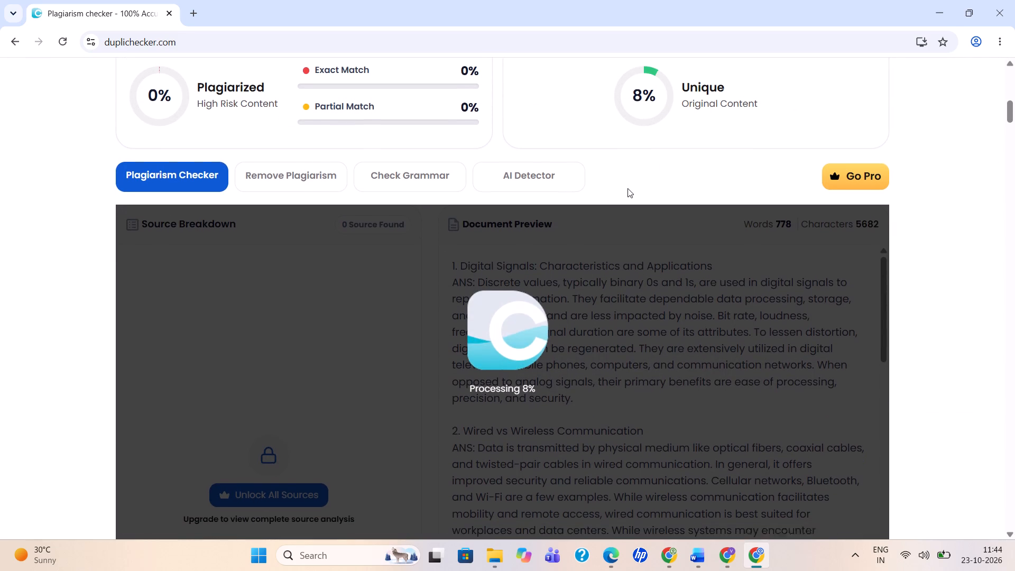
{"action": "scroll", "coordinate": [628, 188], "scroll_direction": "down", "scroll_amount": 1}
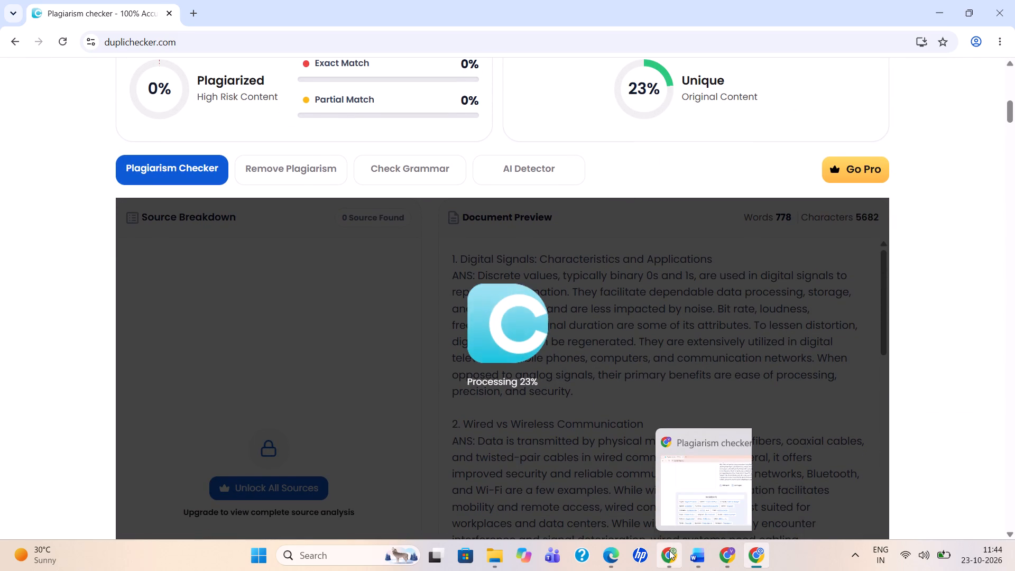
Switch to the first profile's Chrome window and open a new tab ready for a web search.
{"action": "left_click", "coordinate": [669, 550]}
{"action": "left_click", "coordinate": [353, 13]}
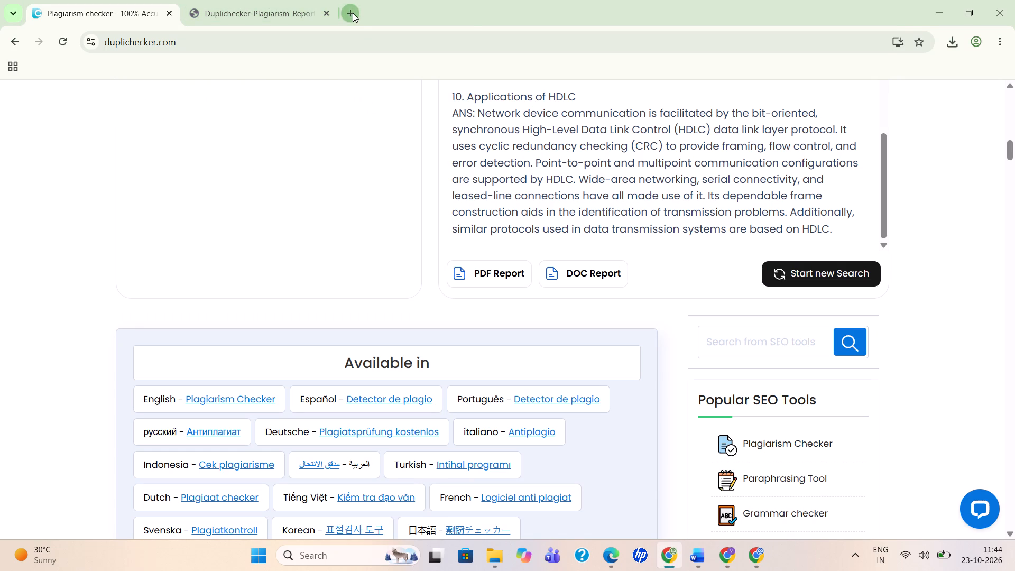
{"action": "left_click", "coordinate": [355, 37]}
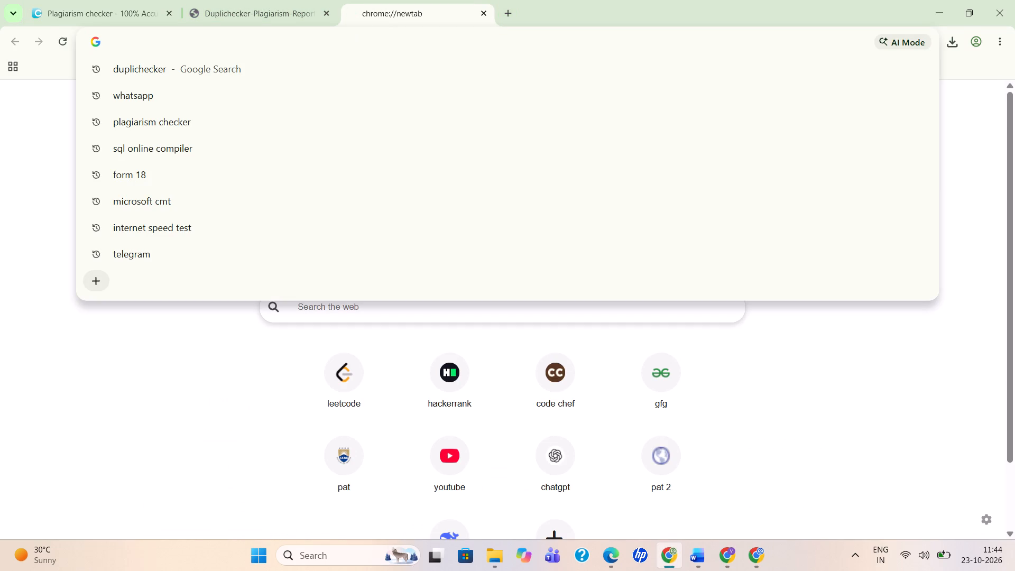